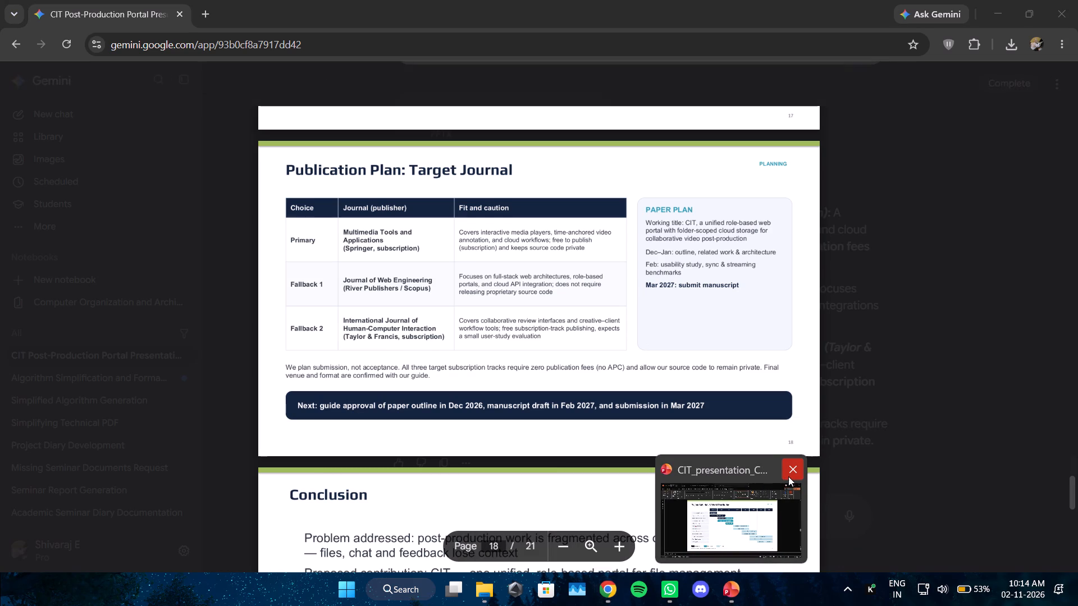
# Open the downloaded CIT_presentation_Final_with_Publication_Plan.pptx in PowerPoint and look over its first slides up to Project Overview.
pyautogui.click(1006, 44)
pyautogui.click(900, 128)
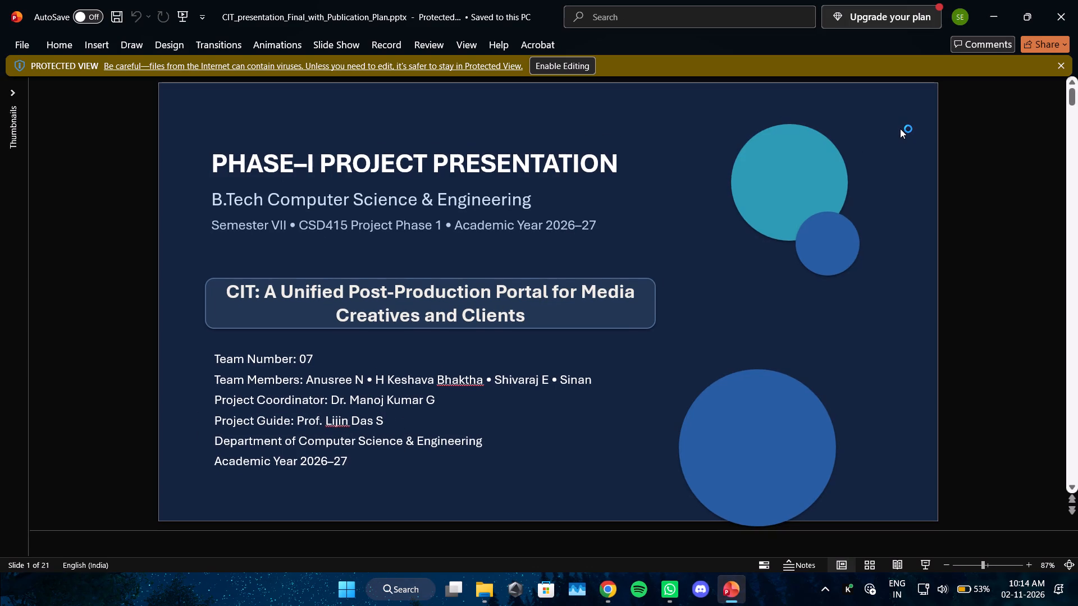
pyautogui.scroll(-2, 900, 128)
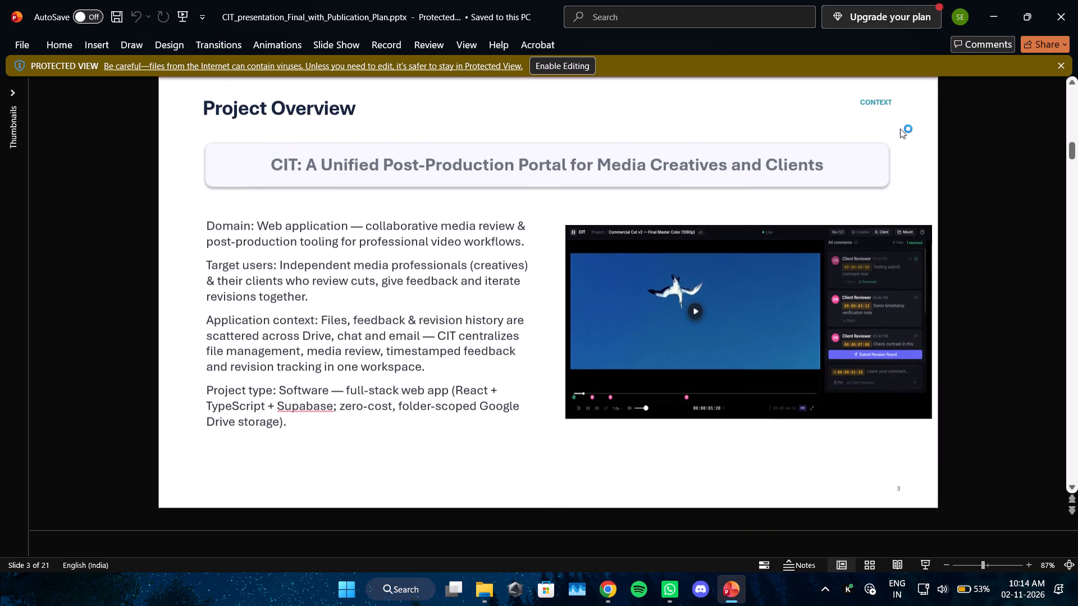
pyautogui.scroll(-1, 900, 128)
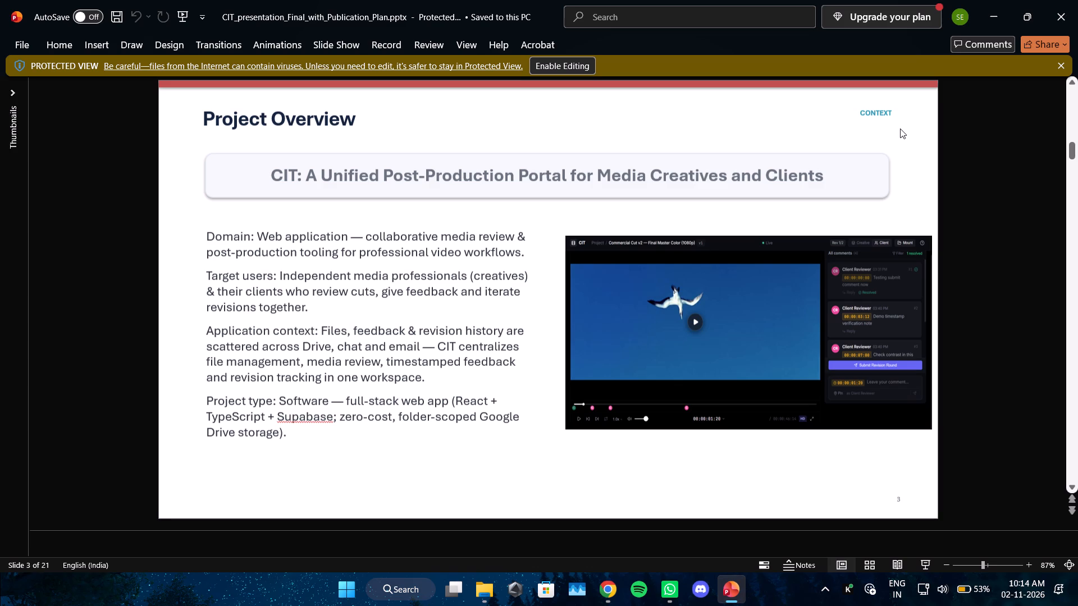
# Switch to File Explorer's Downloads folder and take KTU_BTech_CSE_S7_Phase_I_Project_Presentation_Template.pptx over to another open app.
pyautogui.click(486, 604)
pyautogui.scroll(6, 414, 379)
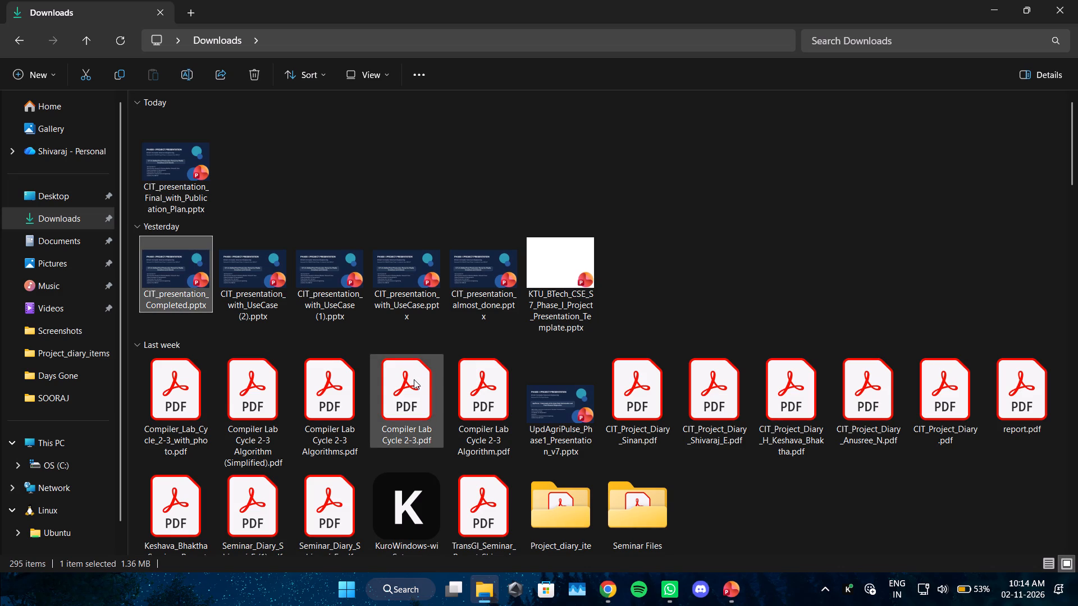
pyautogui.click(573, 287)
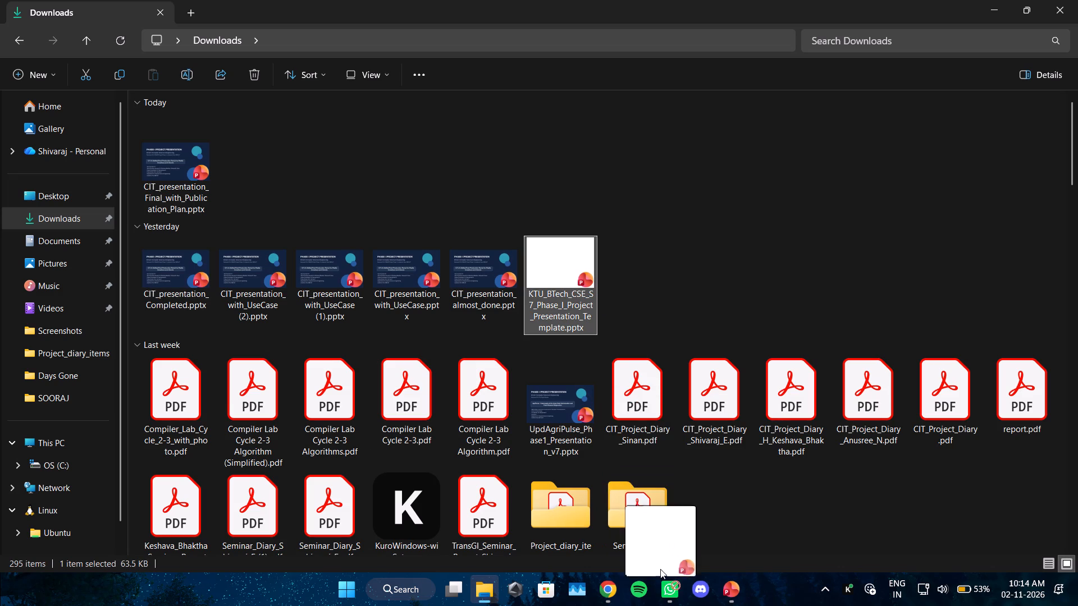
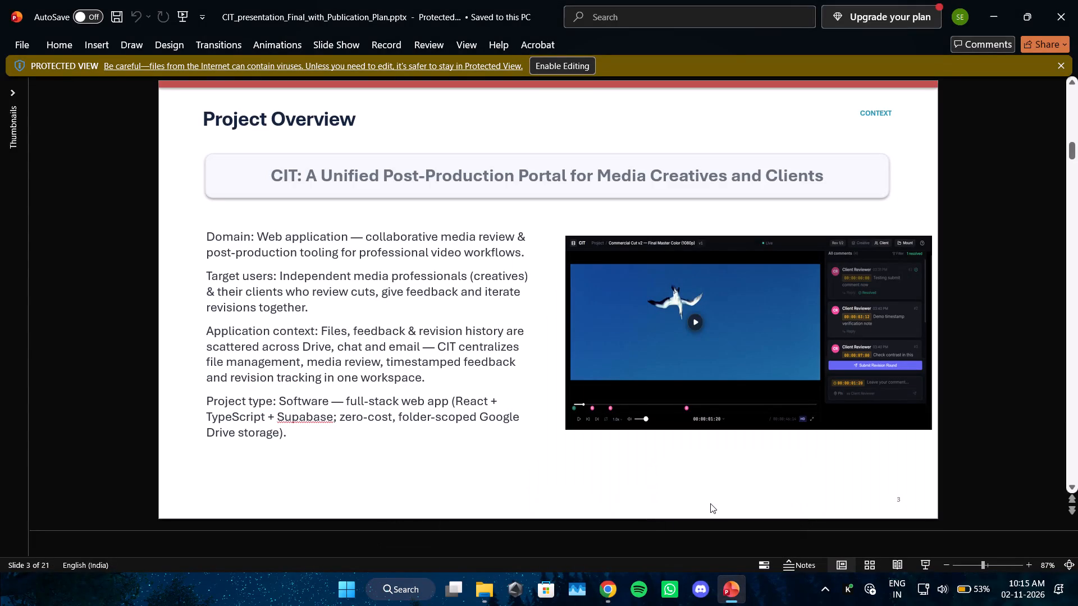
# Look over the slides up to Objectives & Scope and enable editing of the downloaded presentation.
pyautogui.scroll(-2, 710, 503)
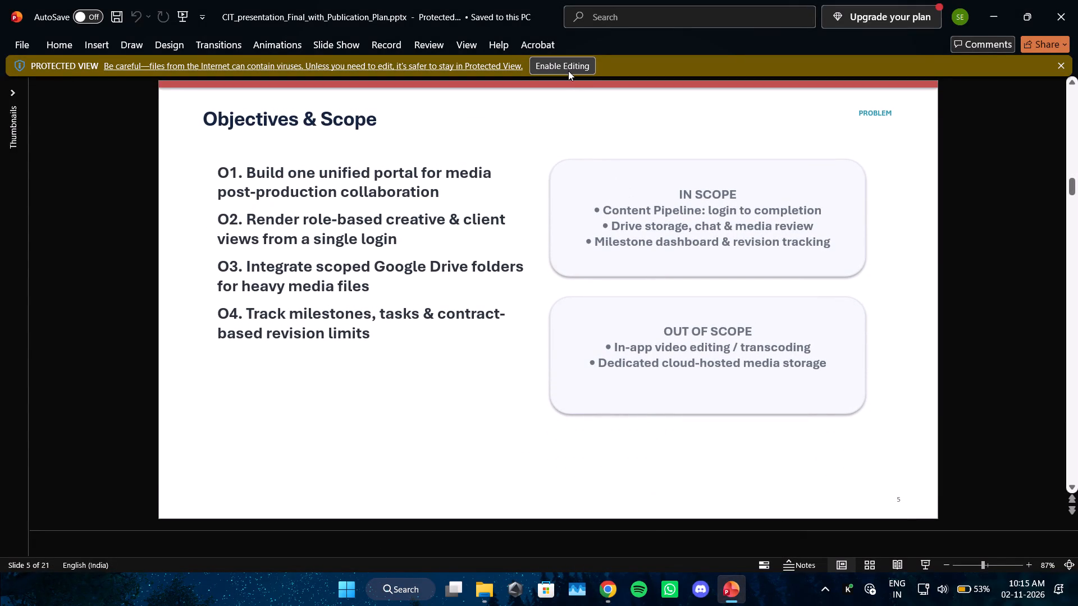
pyautogui.click(582, 66)
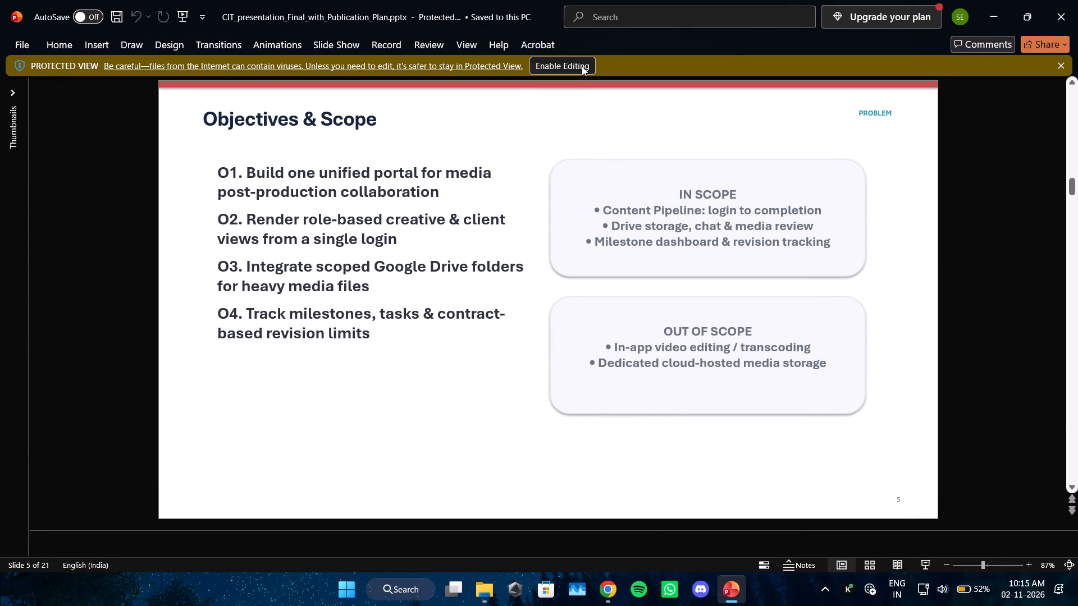
# Look through the slides from Literature Survey to Publication Plan: Target Journal, and return to the Project Schedule & Work Distribution slide.
pyautogui.scroll(-1, 545, 224)
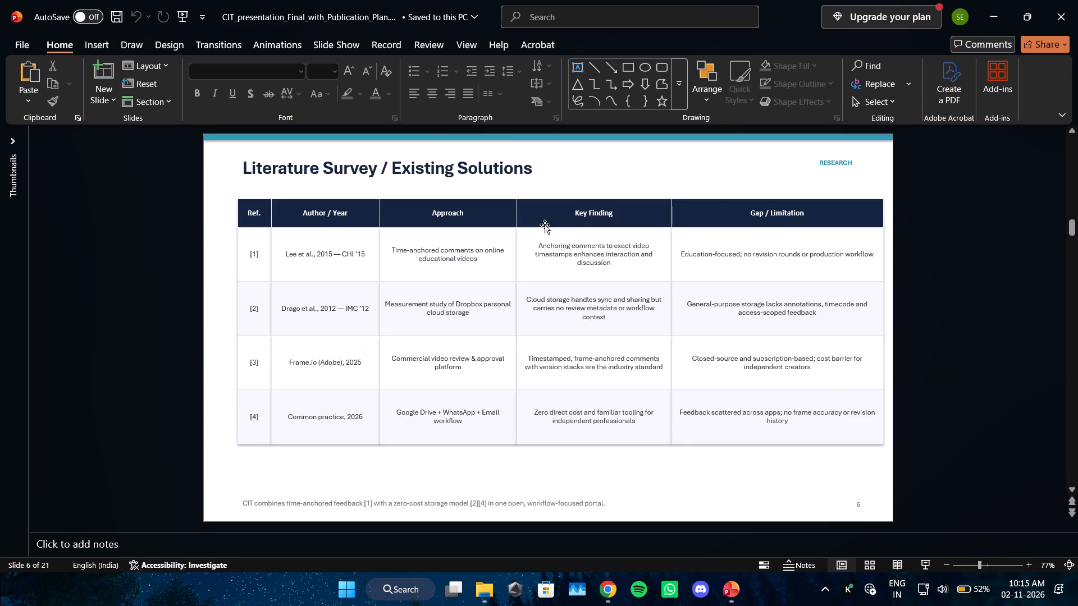
pyautogui.scroll(-2, 545, 224)
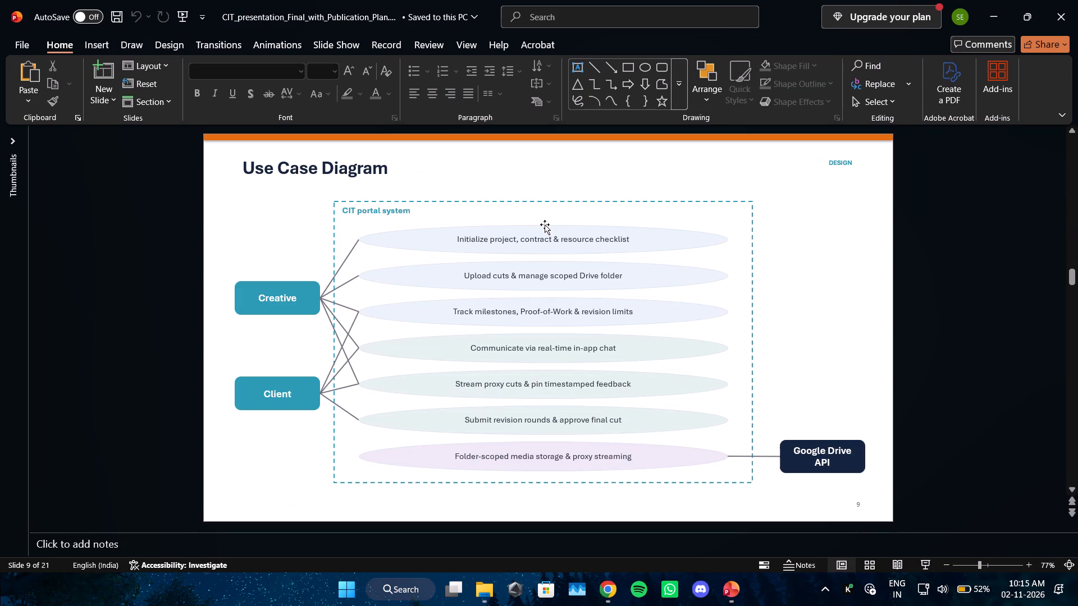
pyautogui.scroll(-1, 545, 224)
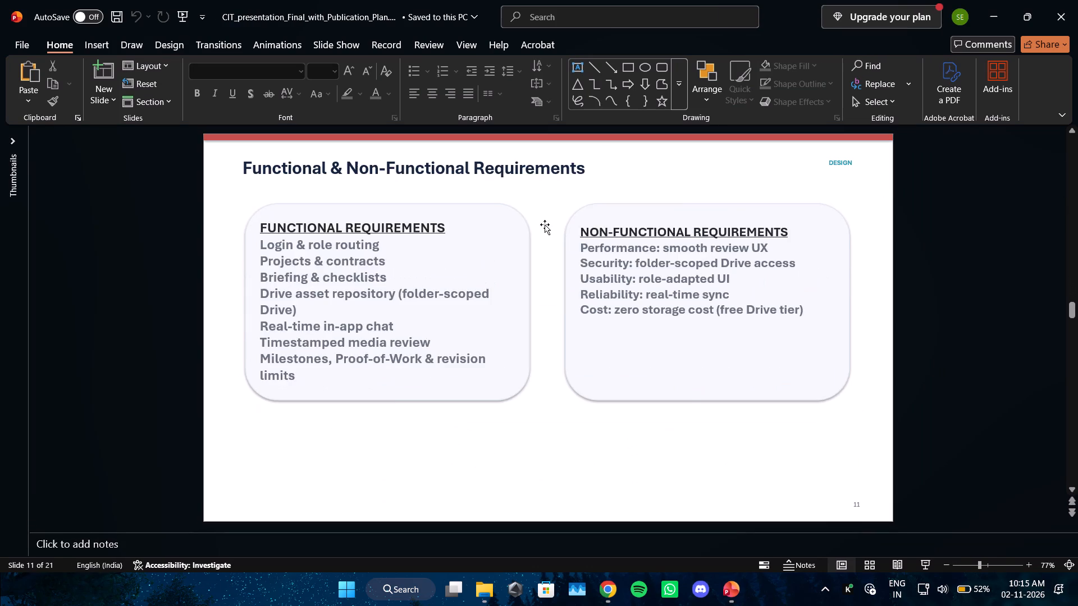
pyautogui.scroll(-1, 545, 224)
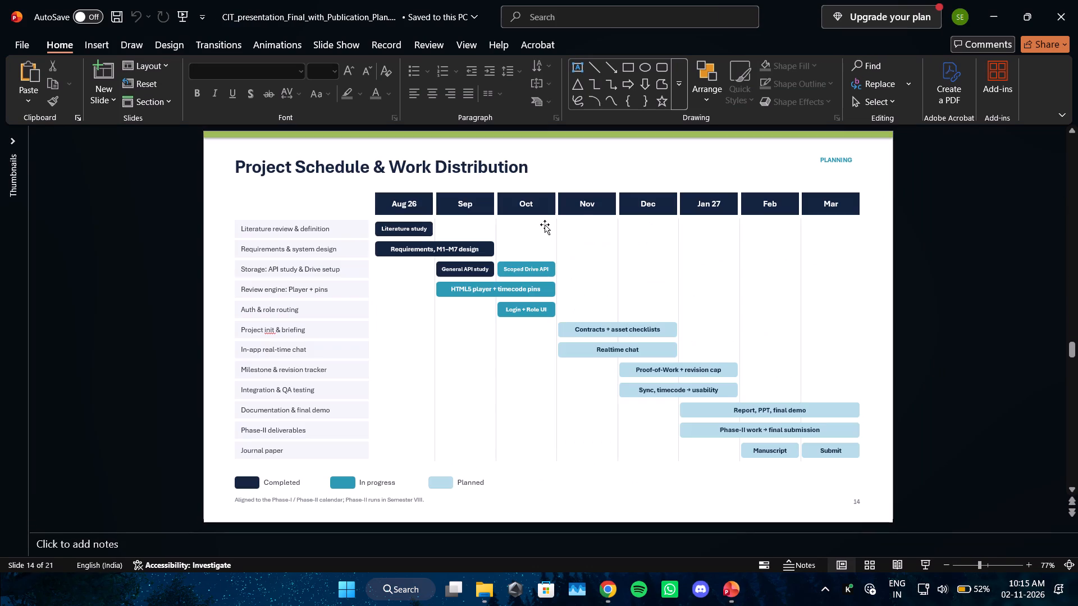
pyautogui.scroll(-1, 545, 224)
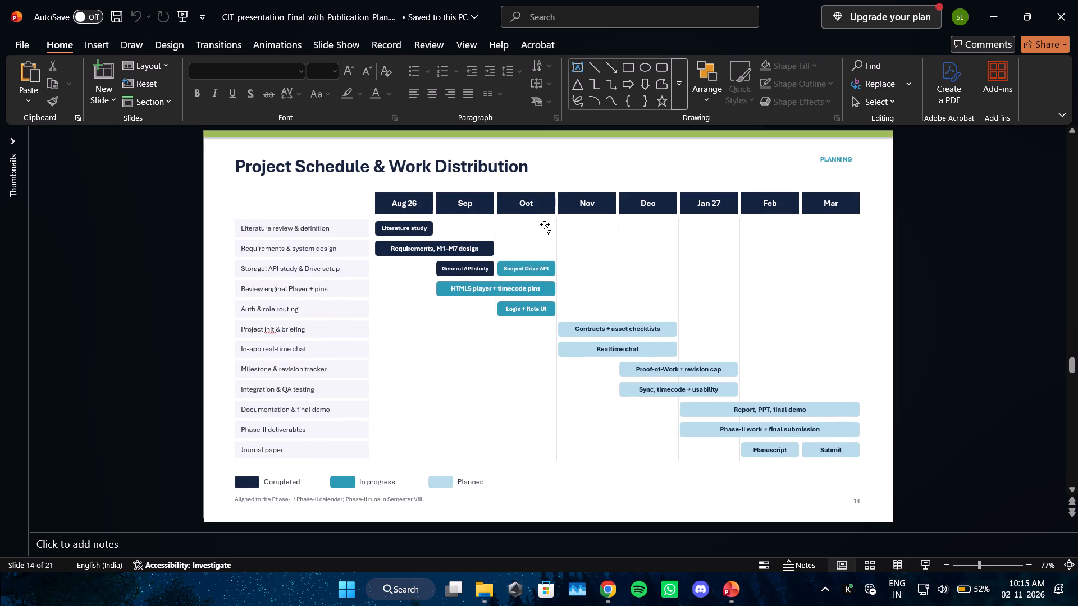
pyautogui.hscroll(1, 545, 224)
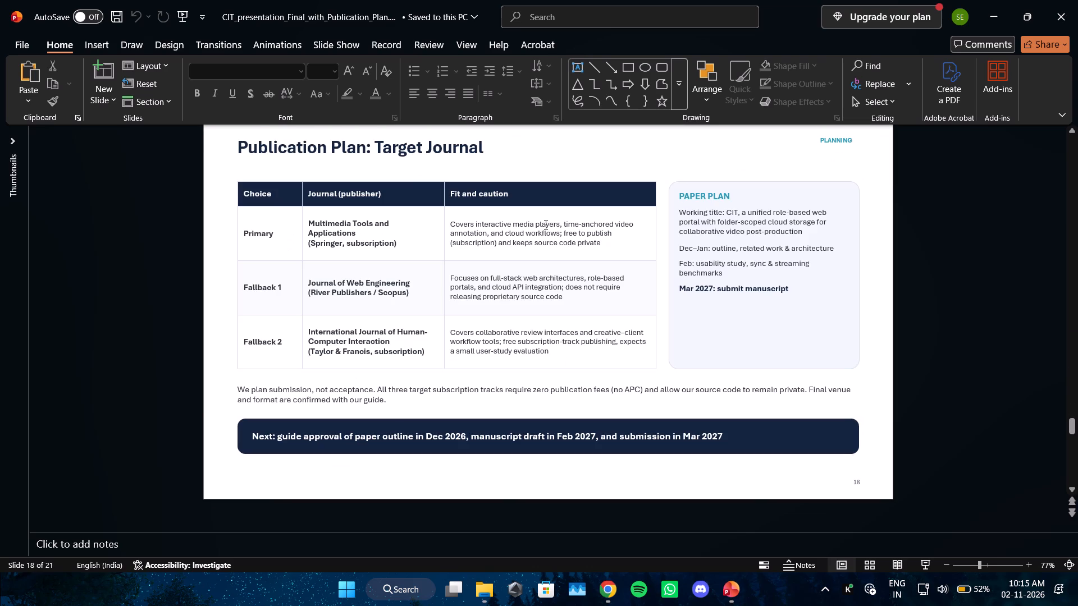
pyautogui.hscroll(1, 545, 224)
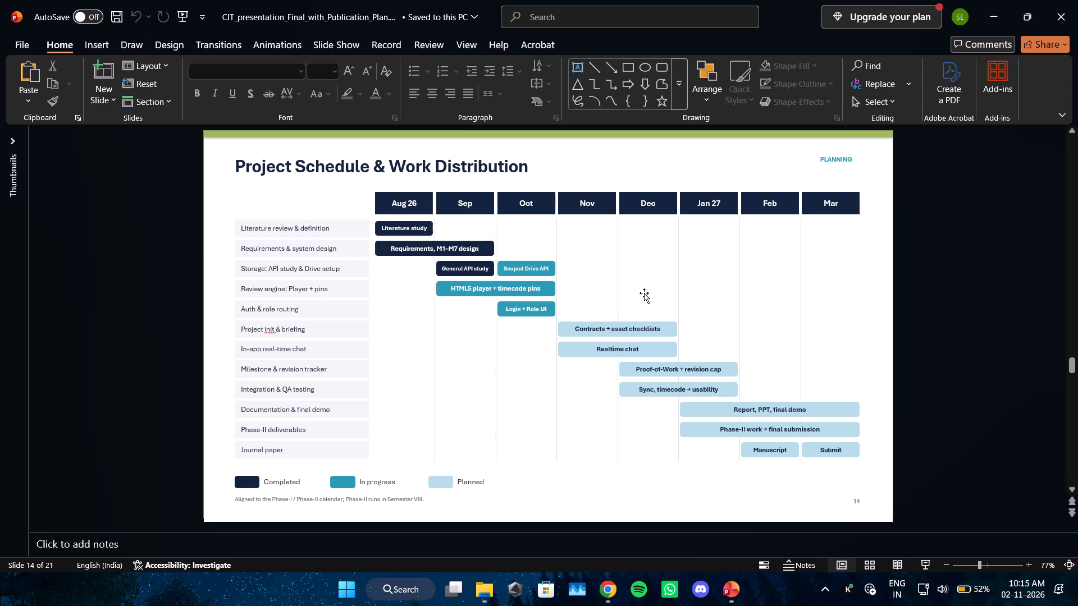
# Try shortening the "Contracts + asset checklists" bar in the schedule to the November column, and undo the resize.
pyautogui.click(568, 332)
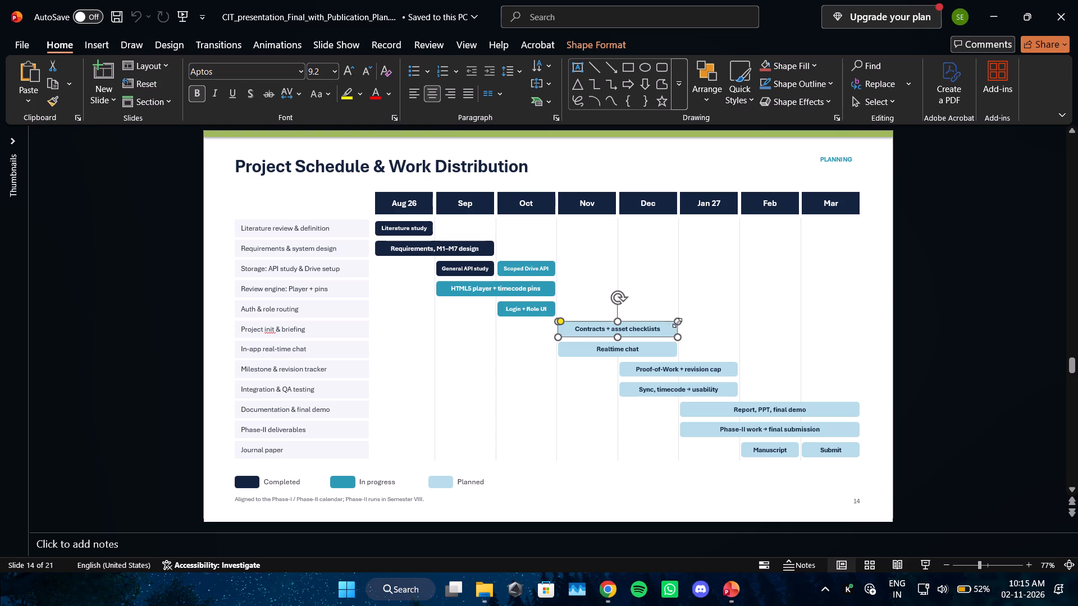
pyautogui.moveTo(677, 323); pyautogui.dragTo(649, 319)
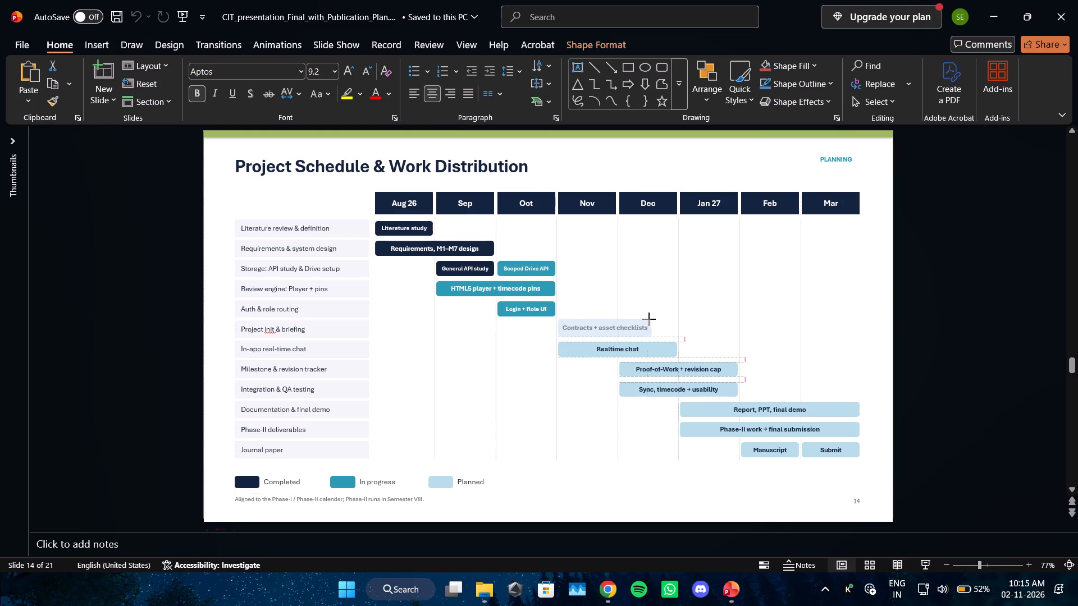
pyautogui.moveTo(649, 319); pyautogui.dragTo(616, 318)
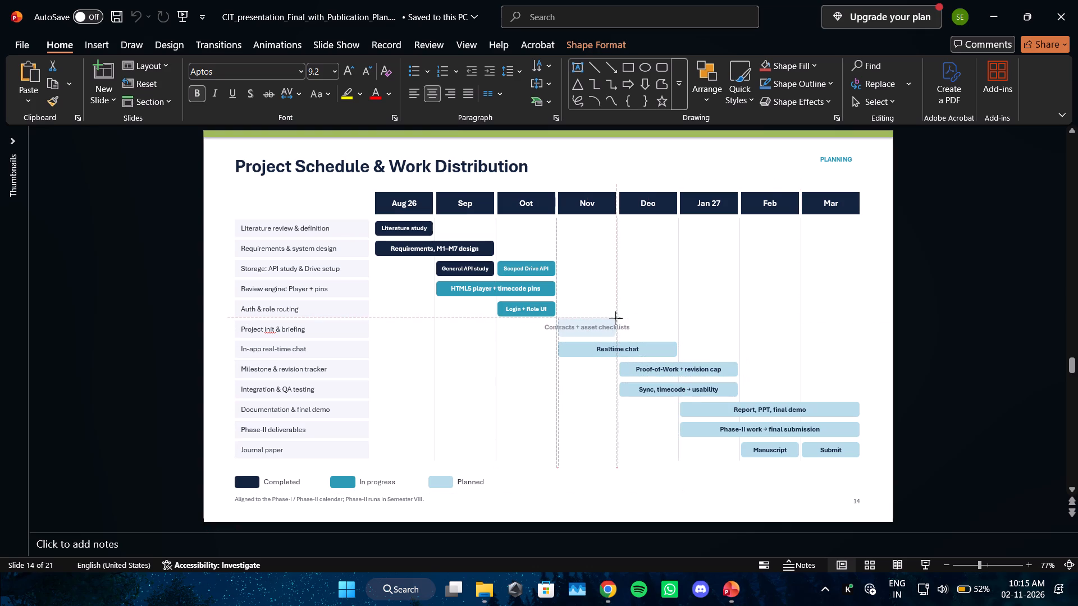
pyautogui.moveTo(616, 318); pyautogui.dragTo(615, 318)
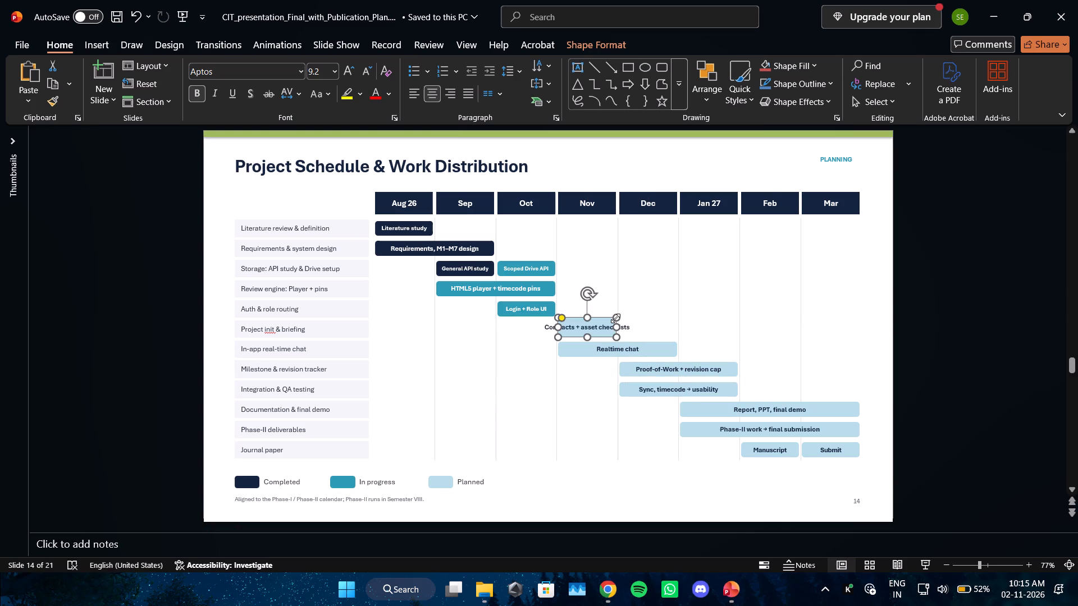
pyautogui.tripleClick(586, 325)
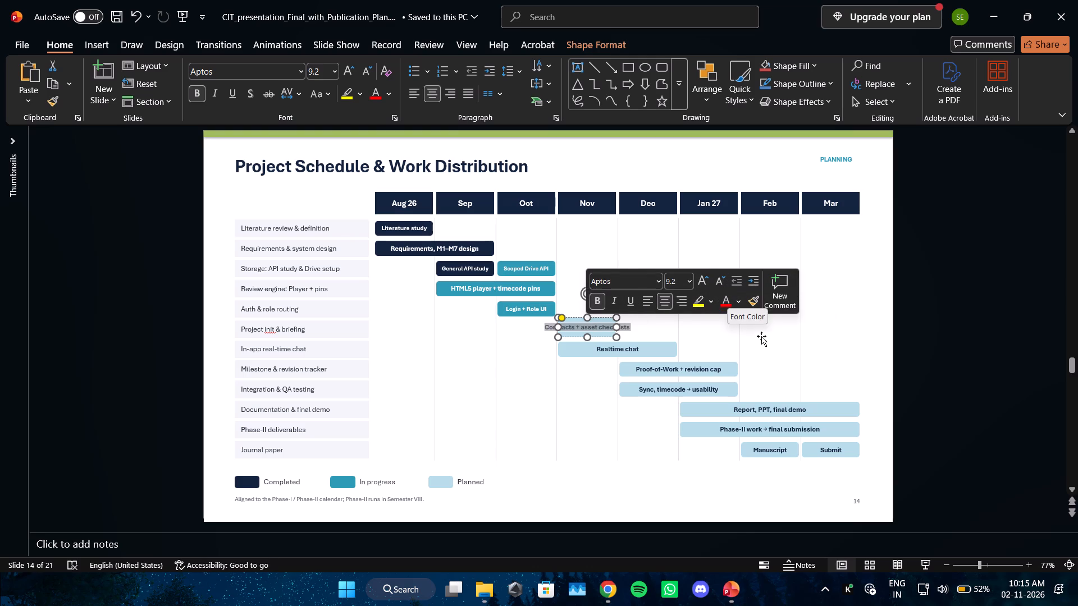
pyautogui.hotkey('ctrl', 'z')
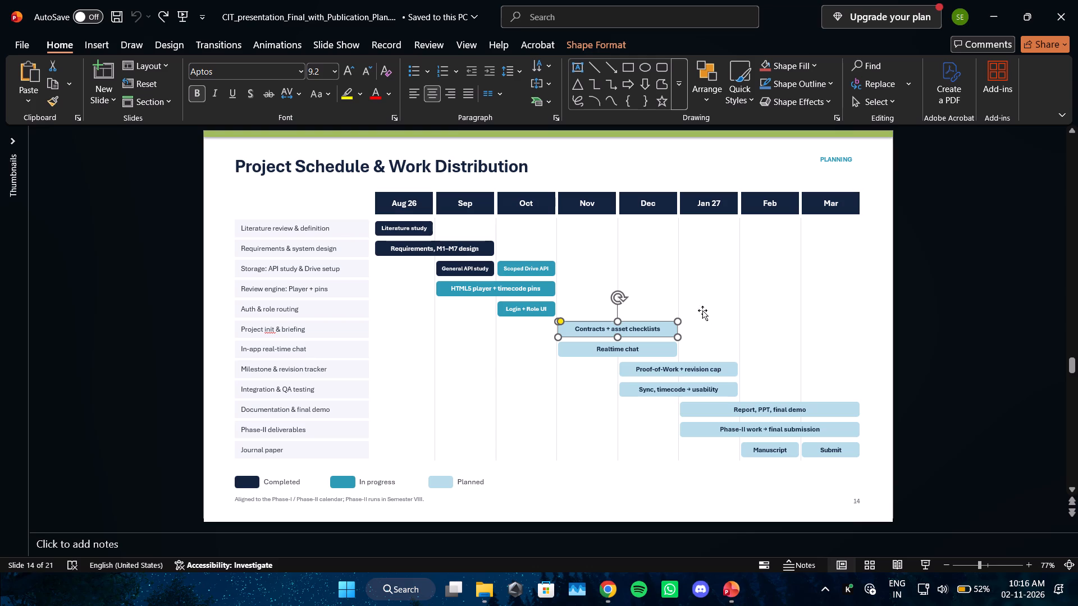
# Resize the "Contracts + asset checklists" bar on the Project Schedule slide so it spans only the November column.
pyautogui.click(697, 325)
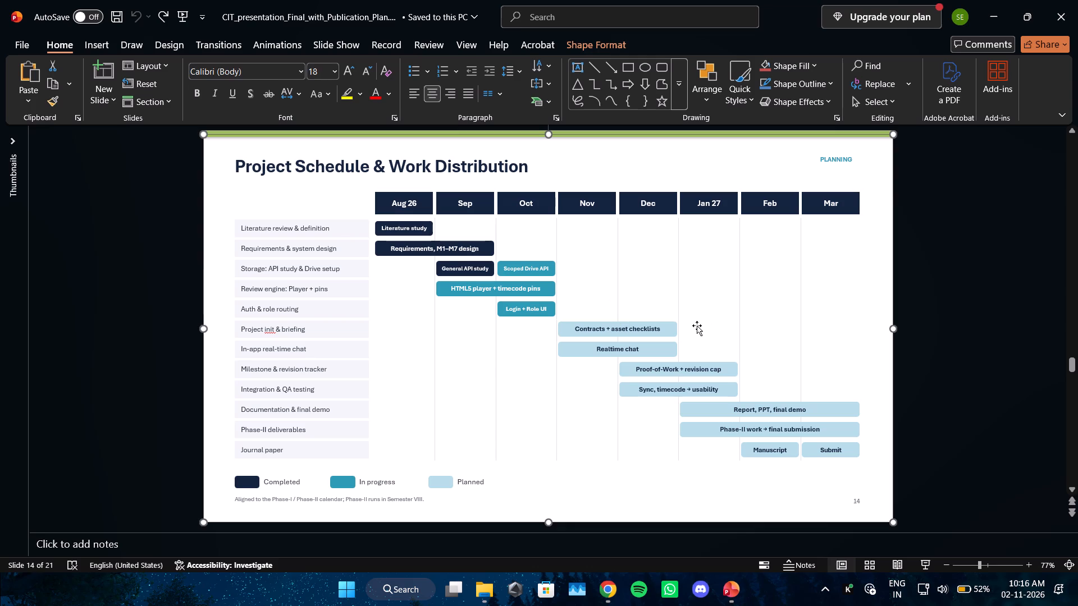
pyautogui.click(666, 330)
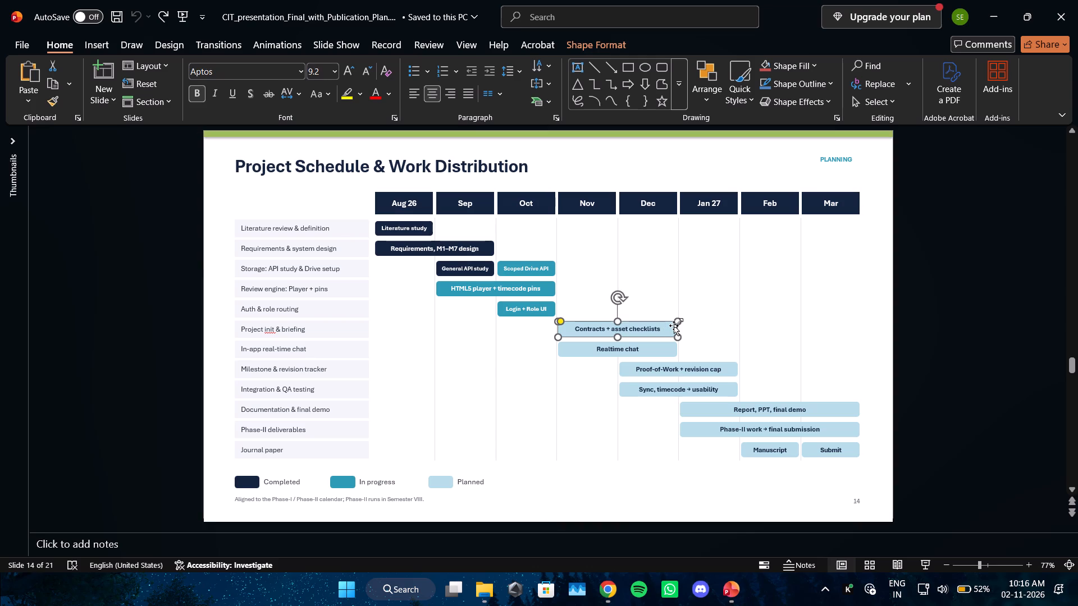
pyautogui.moveTo(676, 318); pyautogui.dragTo(675, 318)
pyautogui.moveTo(675, 318); pyautogui.dragTo(618, 319)
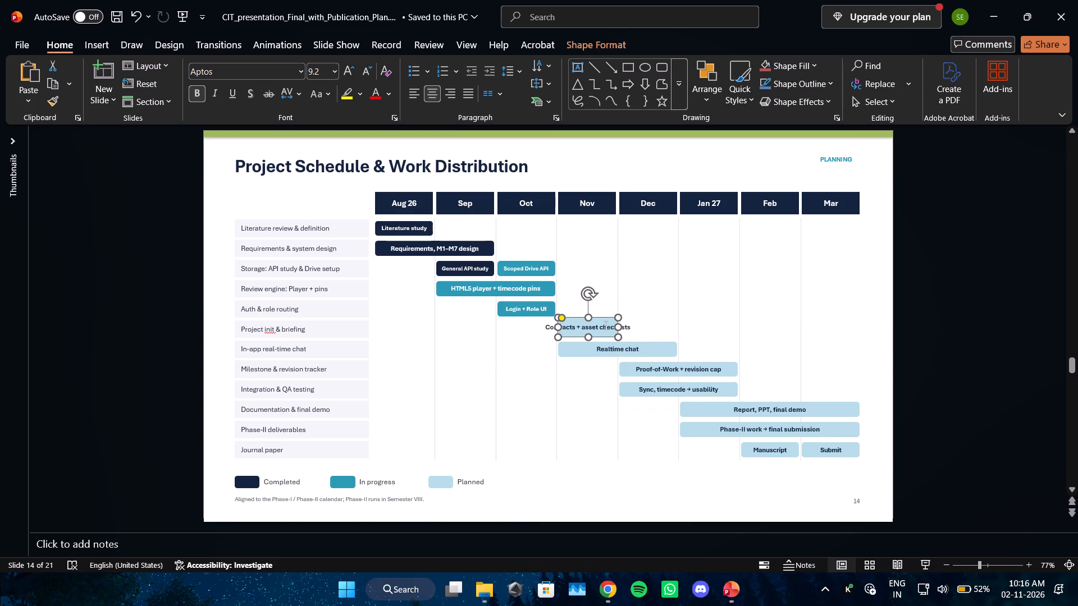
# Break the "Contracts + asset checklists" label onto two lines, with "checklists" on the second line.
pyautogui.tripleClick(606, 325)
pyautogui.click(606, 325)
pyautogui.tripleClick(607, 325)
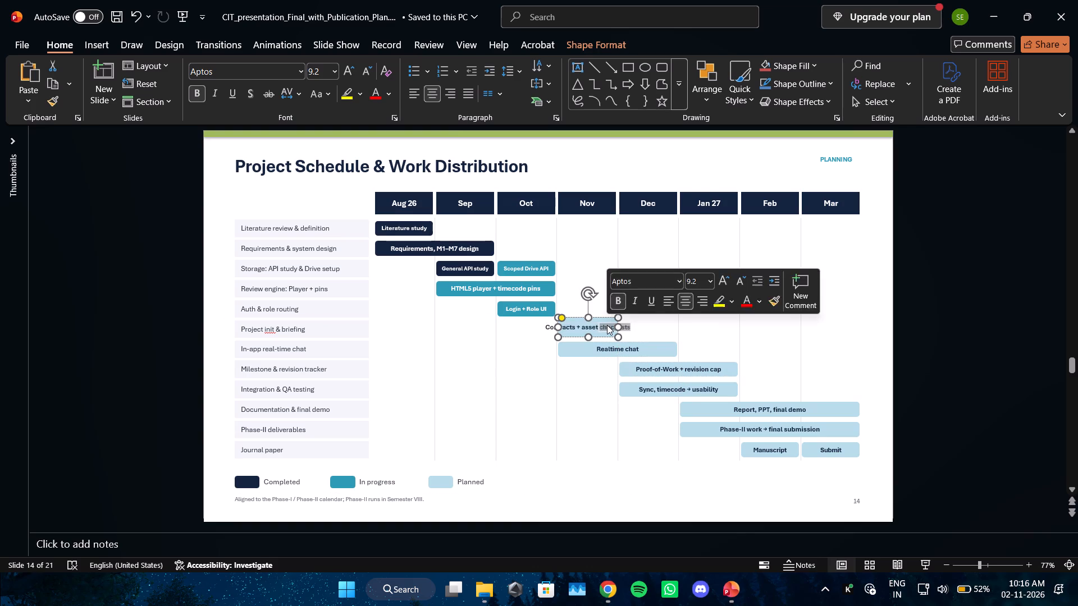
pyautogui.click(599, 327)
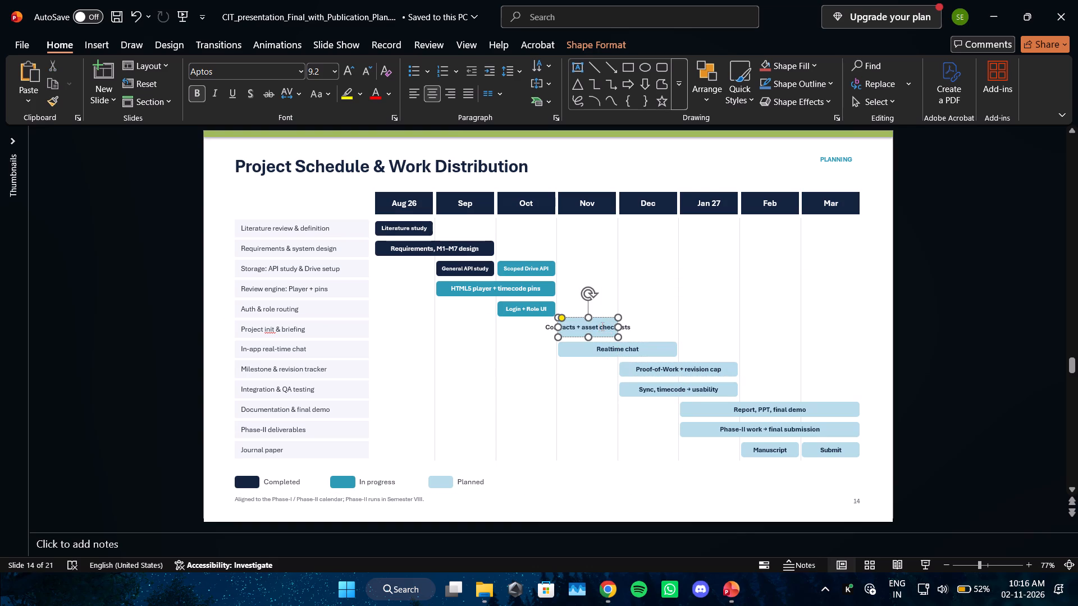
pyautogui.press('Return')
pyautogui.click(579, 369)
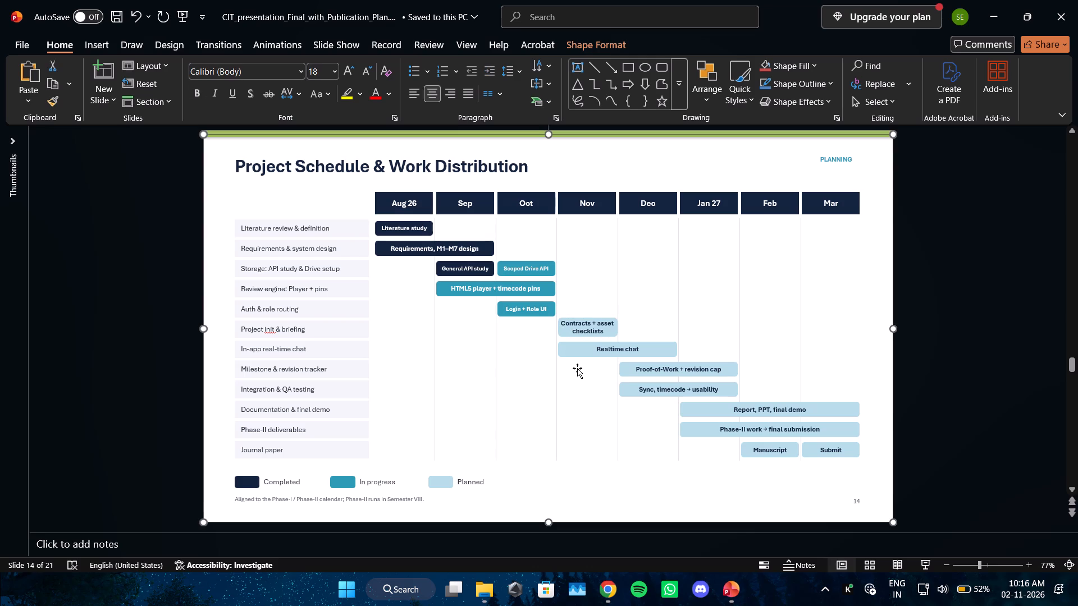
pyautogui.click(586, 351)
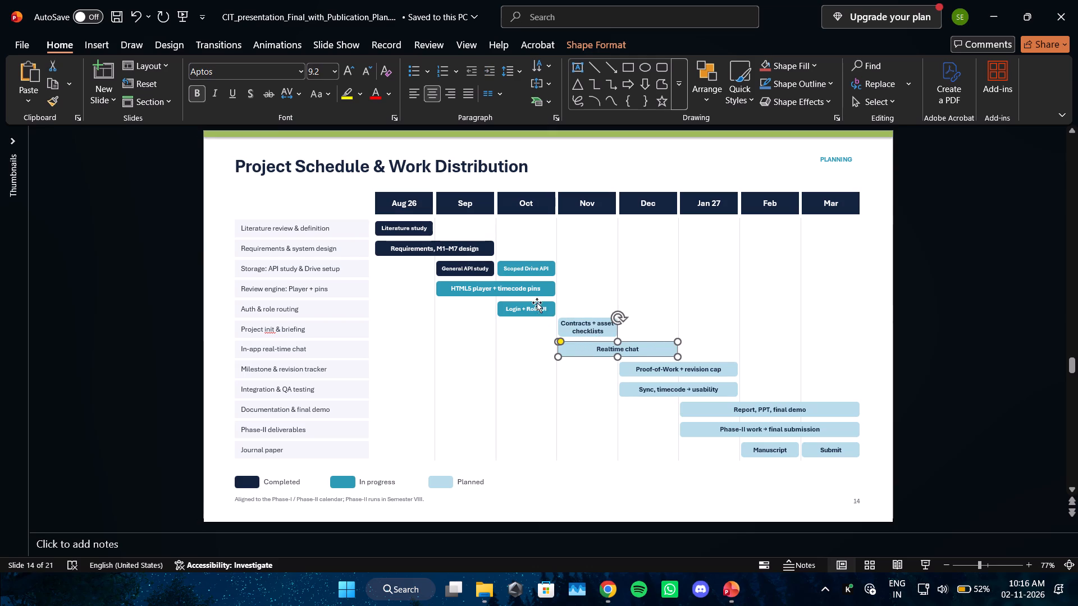
# Replace the text of the November bar in the "Project init & briefing" row with "Client – Project Initialization".
pyautogui.tripleClick(597, 325)
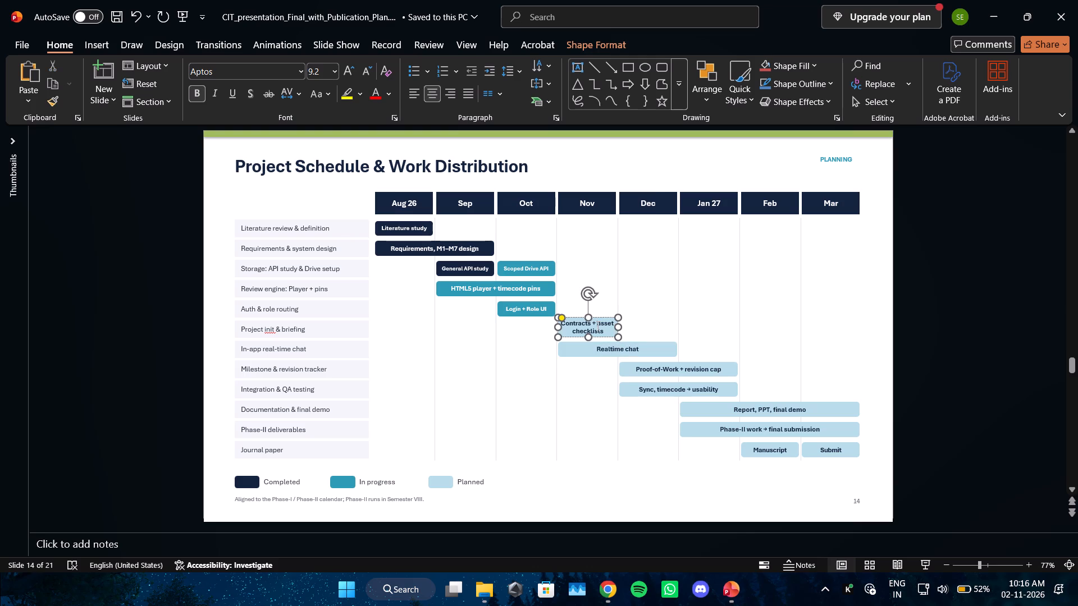
pyautogui.tripleClick(596, 330)
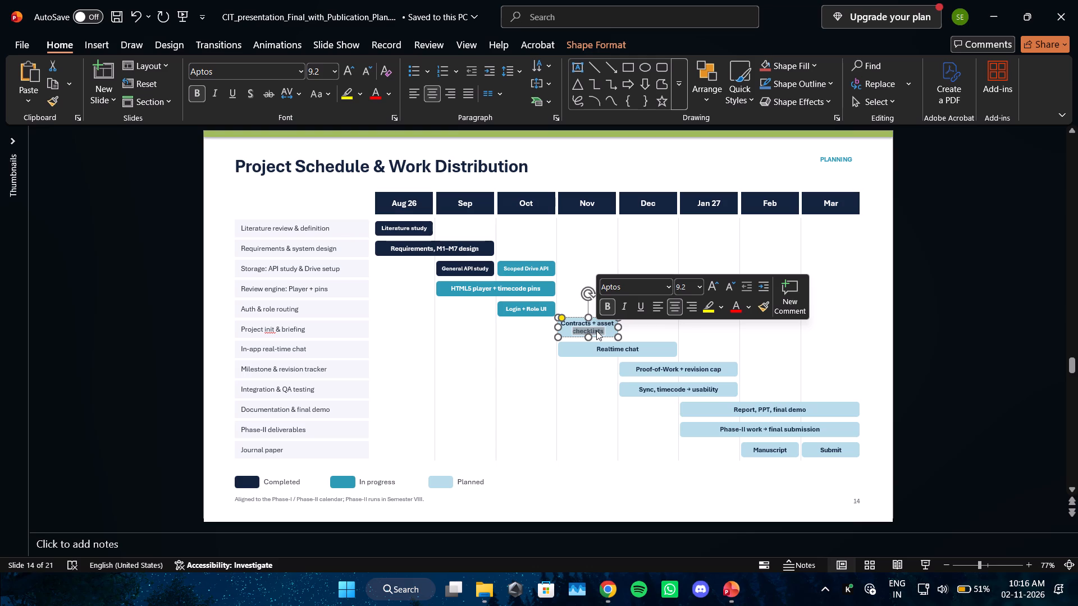
pyautogui.press('BackSpace')
pyautogui.press('BackSpace')
pyautogui.press('BackSpace')
pyautogui.press('BackSpace')
pyautogui.press('BackSpace')
pyautogui.press('BackSpace')
pyautogui.press('BackSpace')
pyautogui.press('BackSpace')
pyautogui.press('BackSpace')
pyautogui.press('BackSpace')
pyautogui.press('BackSpace')
pyautogui.press('BackSpace')
pyautogui.press('BackSpace')
pyautogui.press('BackSpace')
pyautogui.press('BackSpace')
pyautogui.press('BackSpace')
pyautogui.press('BackSpace')
pyautogui.press('BackSpace')
pyautogui.press('BackSpace')
pyautogui.press('BackSpace')
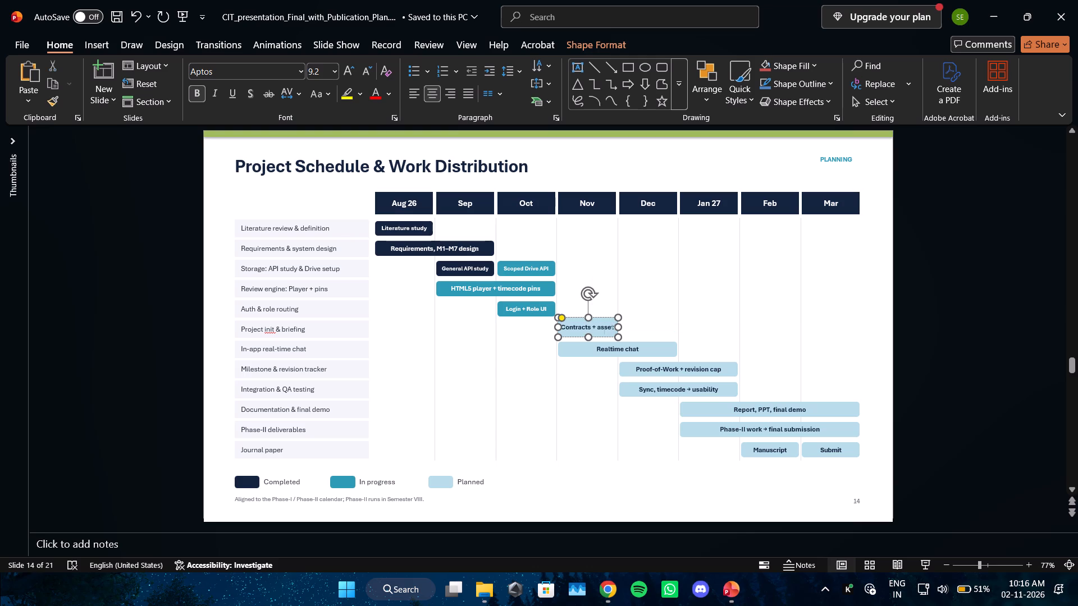
pyautogui.write('Cle')
pyautogui.press('BackSpace')
pyautogui.write('ient')
pyautogui.press('space')
pyautogui.write('-')
pyautogui.press('space')
pyautogui.write('Project Initialization')
# Break the "Client – Project Initialization" label before "Initialization" so it fits the November bar on two lines.
pyautogui.press('Left')
pyautogui.press('Left')
pyautogui.press('Left')
pyautogui.press('Left')
pyautogui.press('Left')
pyautogui.press('Left')
pyautogui.press('Left')
pyautogui.press('Left')
pyautogui.press('Left')
pyautogui.press('Left')
pyautogui.press('Left')
pyautogui.press('Left')
pyautogui.press('Left')
pyautogui.press('Left')
pyautogui.press('Return')
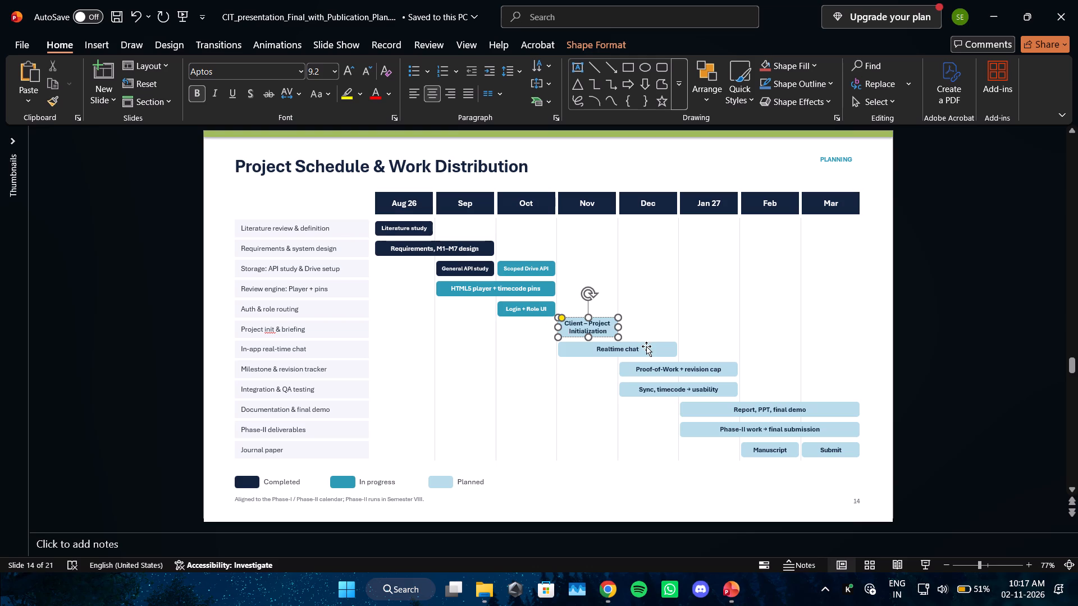
pyautogui.hscroll(-1, 646, 346)
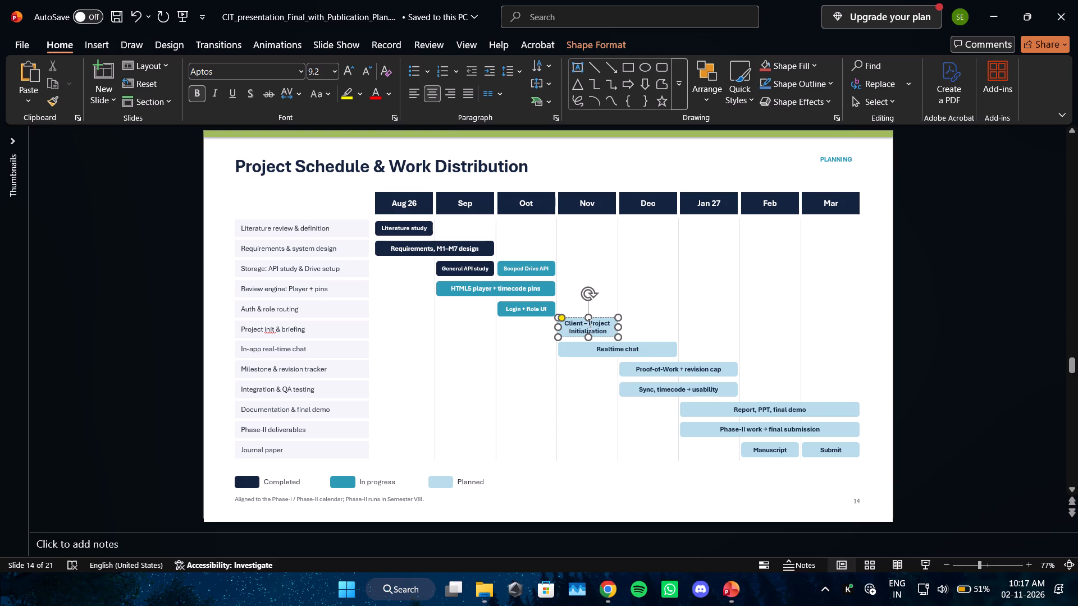
pyautogui.hscroll(-1, 589, 323)
pyautogui.click(588, 324)
pyautogui.click(593, 357)
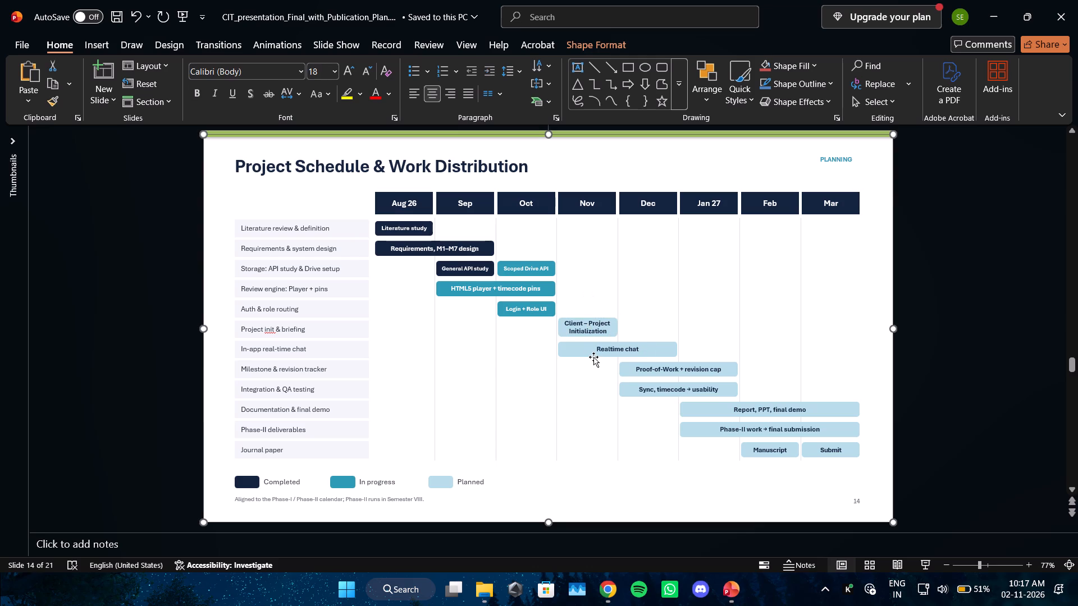
# Shorten the "Realtime chat" bar in the In-app real-time chat row so it spans only the November column.
pyautogui.click(633, 350)
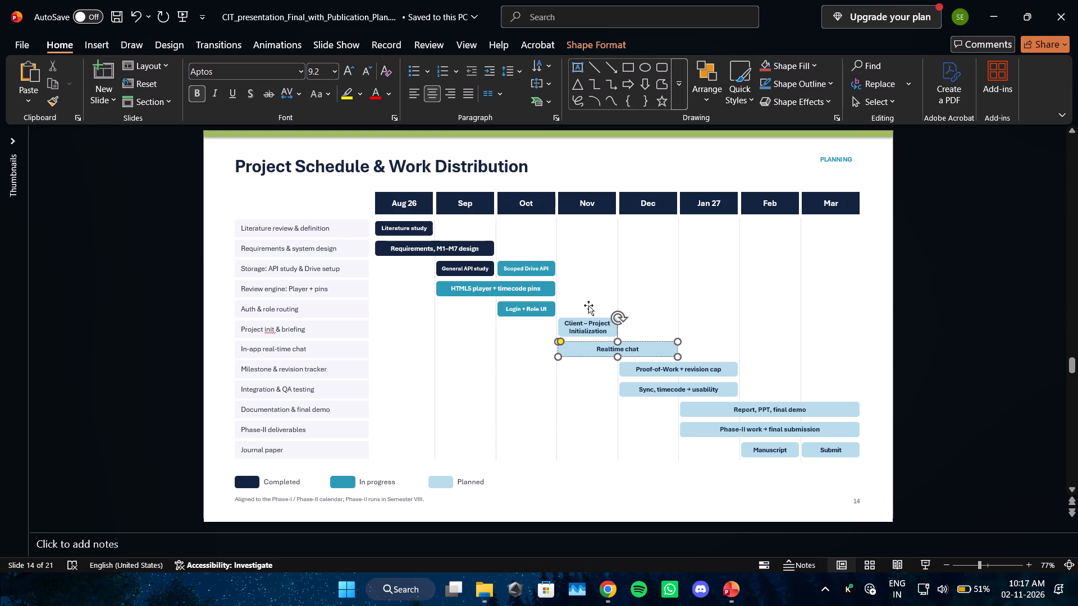
pyautogui.moveTo(677, 343); pyautogui.dragTo(635, 343)
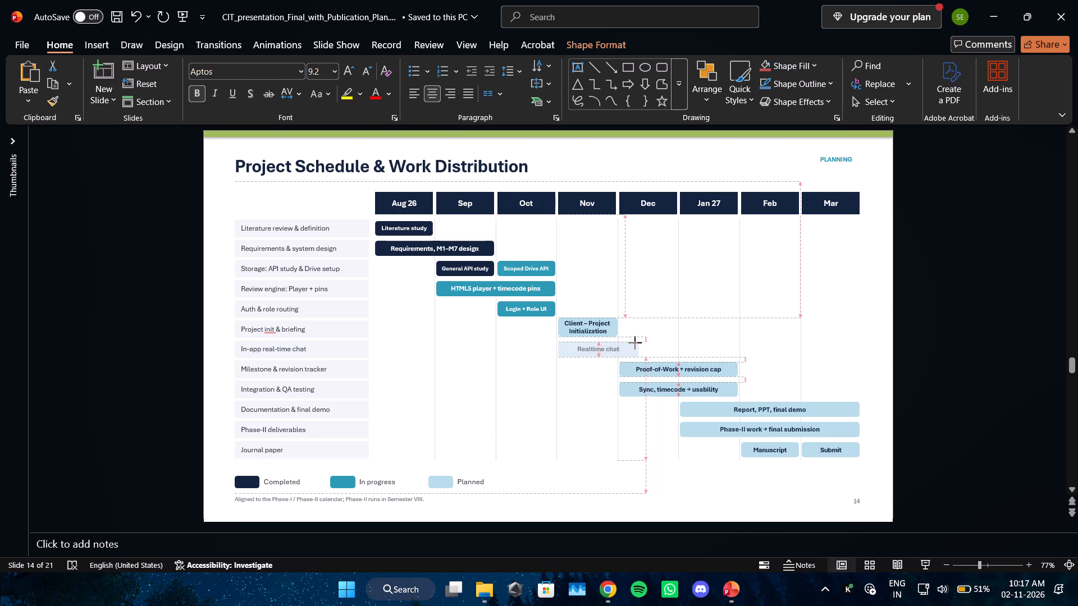
pyautogui.moveTo(635, 343); pyautogui.dragTo(620, 342)
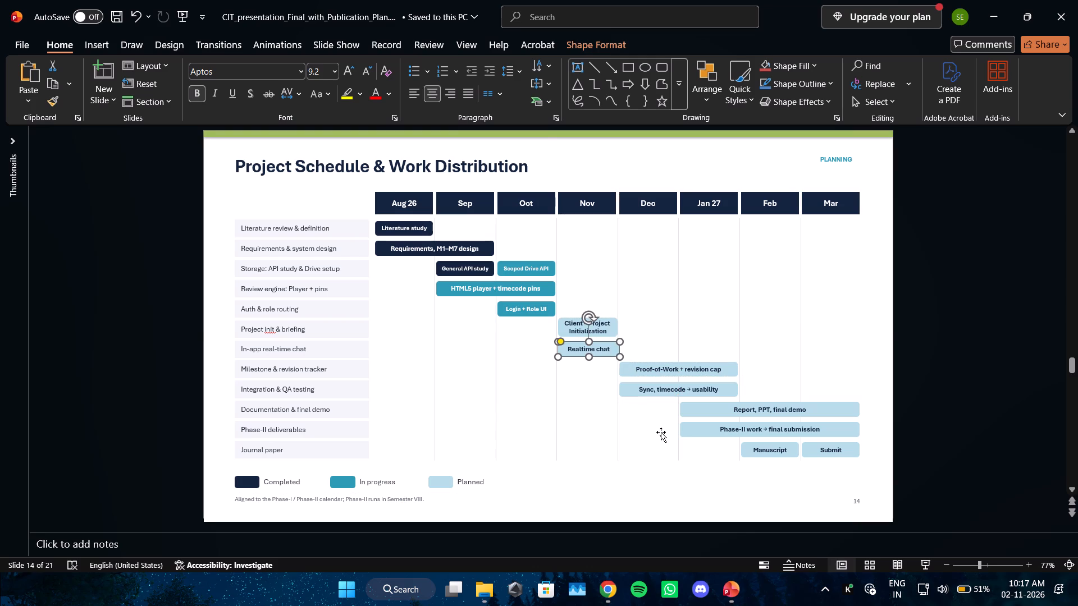
pyautogui.click(661, 434)
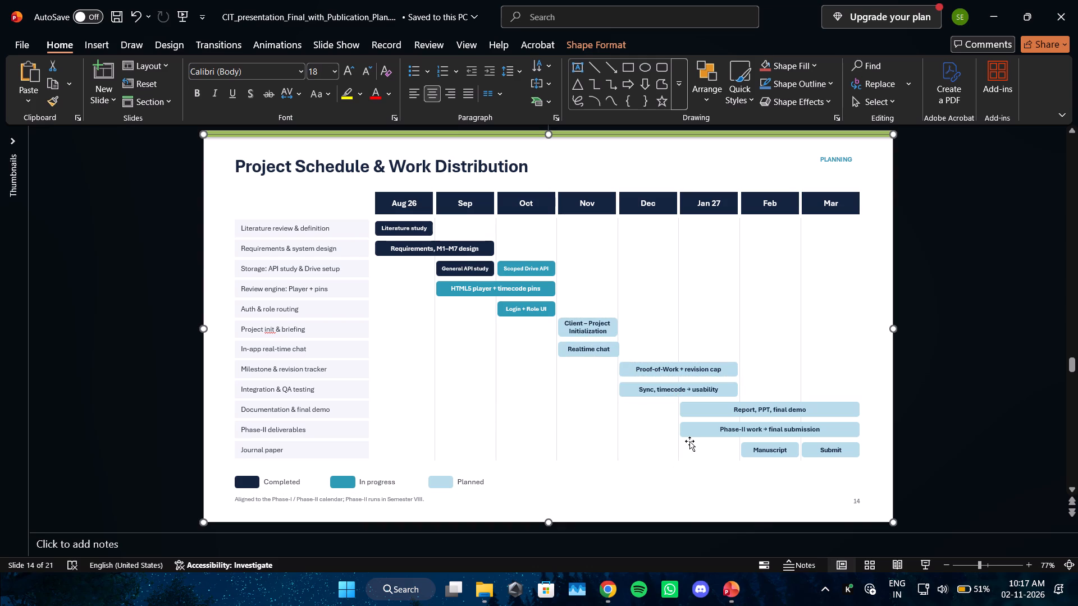
# Move the "Proof-of-Work + revision cap" and "Sync, timecode → usability" bars together one month earlier, so they span November and December.
pyautogui.click(754, 360)
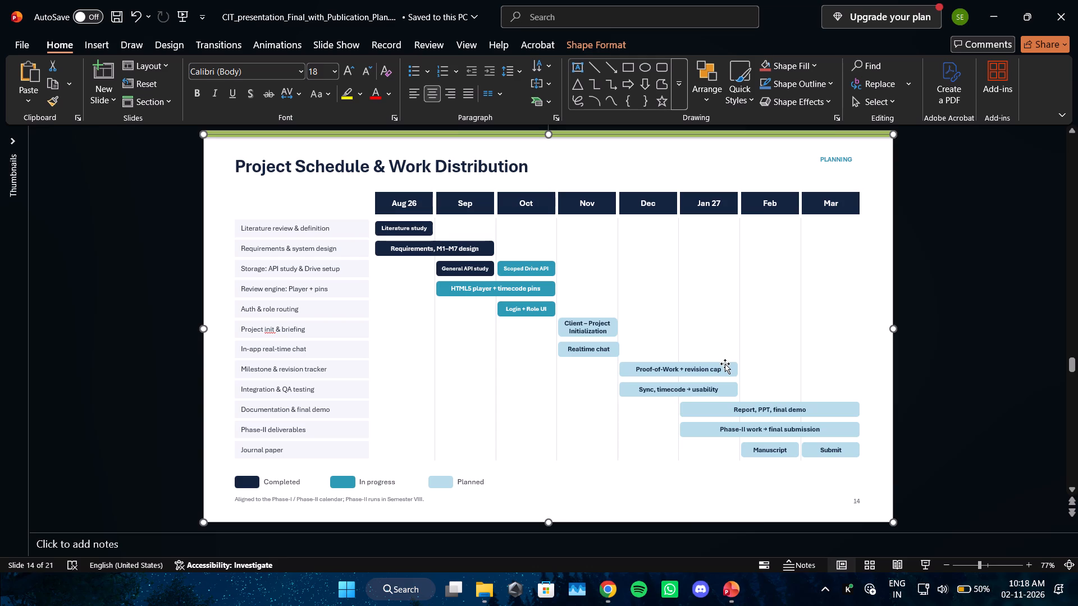
pyautogui.click(720, 368)
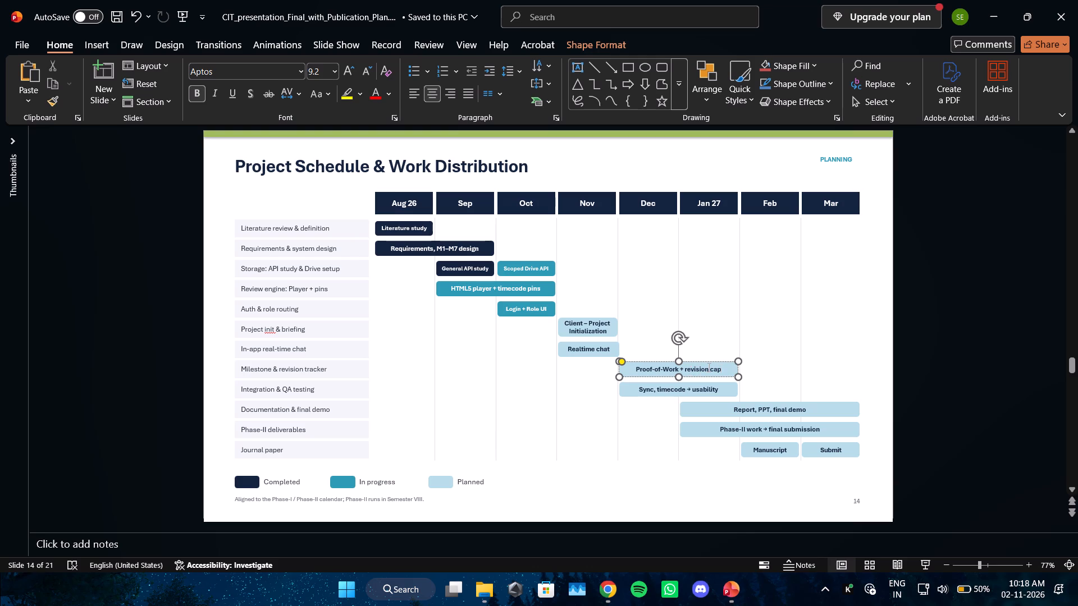
pyautogui.click(740, 362)
pyautogui.keyDown('ctrl'); pyautogui.click(736, 389); pyautogui.keyUp('ctrl')
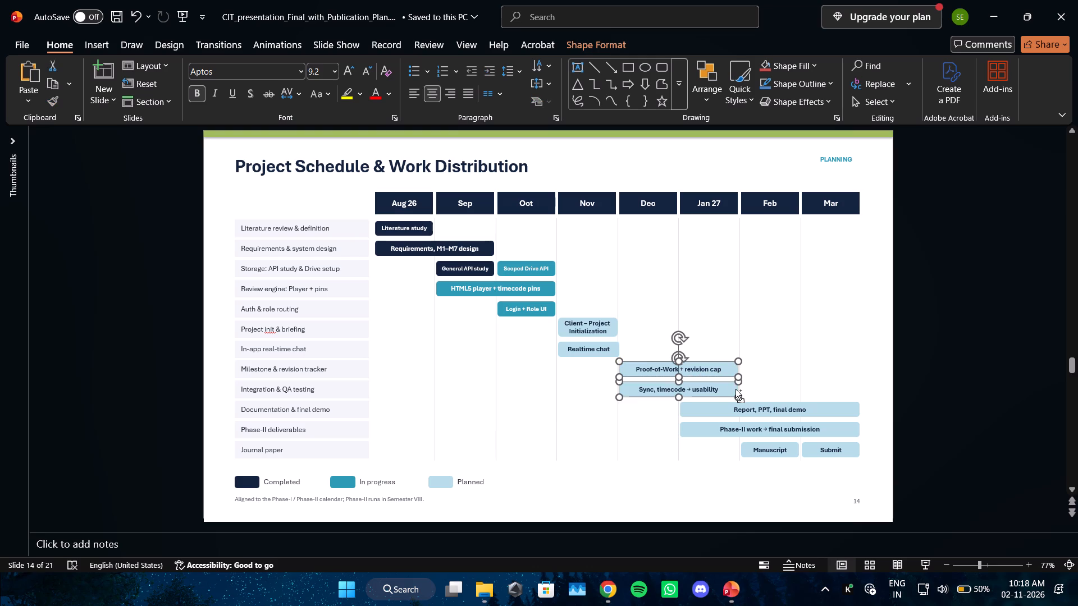
pyautogui.press('Left')
pyautogui.press('Left')
pyautogui.press('Left')
pyautogui.press('Left')
pyautogui.press('Left')
pyautogui.press('Left')
pyautogui.press('Left')
pyautogui.press('Left')
pyautogui.press('Left')
pyautogui.press('Left')
pyautogui.press('Left')
pyautogui.press('Left')
pyautogui.press('Left')
pyautogui.press('Left')
pyautogui.press('Left')
pyautogui.press('Left')
pyautogui.press('Left')
pyautogui.press('Left')
pyautogui.press('Left')
pyautogui.press('Left')
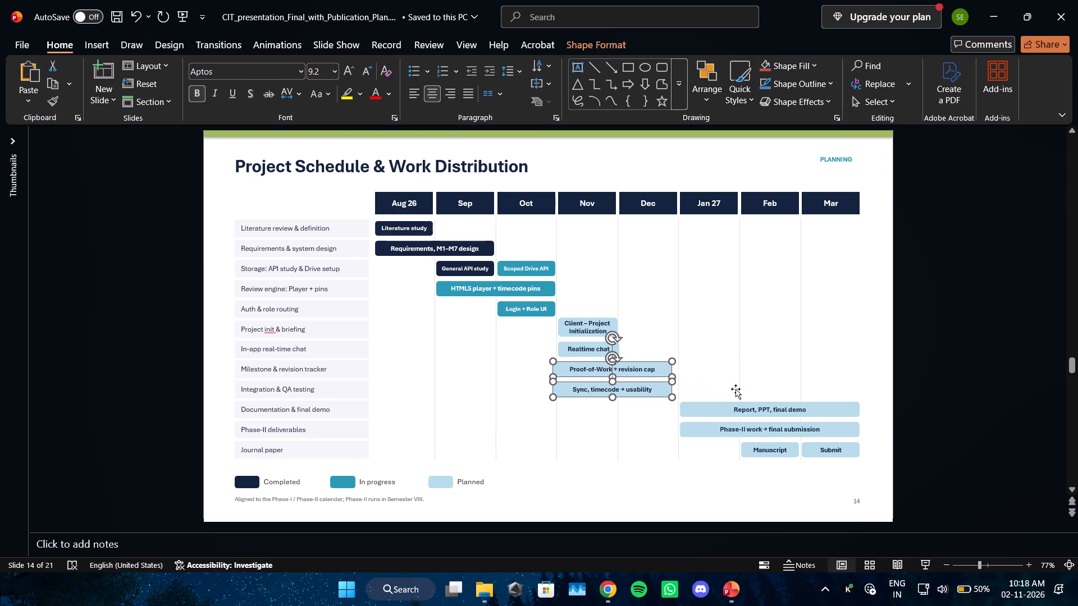
pyautogui.press('Right')
pyautogui.press('Right')
pyautogui.press('Right')
pyautogui.press('Right')
pyautogui.press('Right')
pyautogui.press('Right')
pyautogui.press('Right')
pyautogui.press('Right')
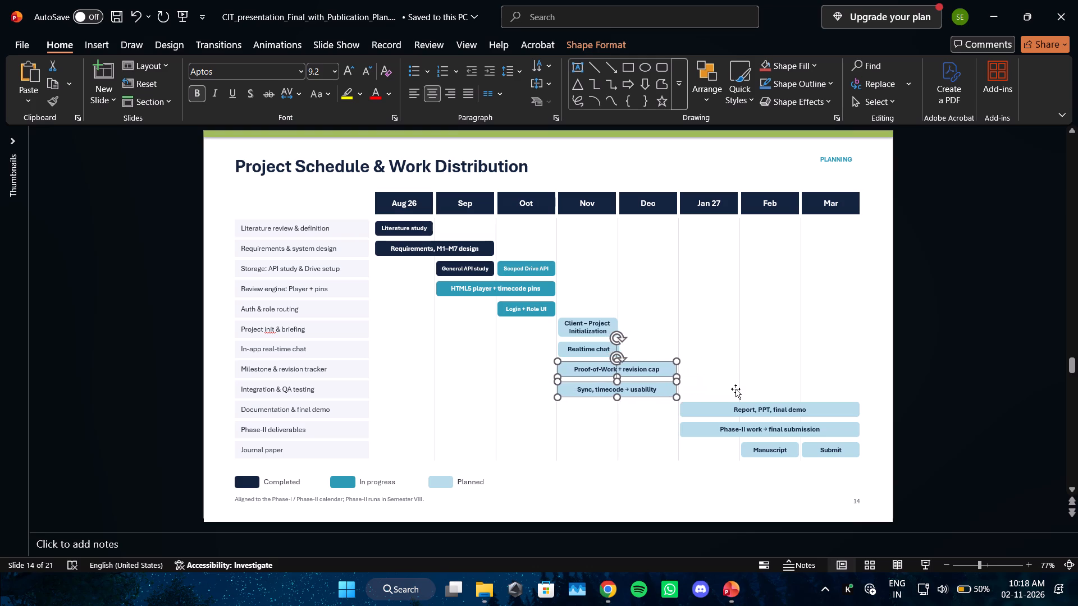
pyautogui.press('Right')
pyautogui.press('Right')
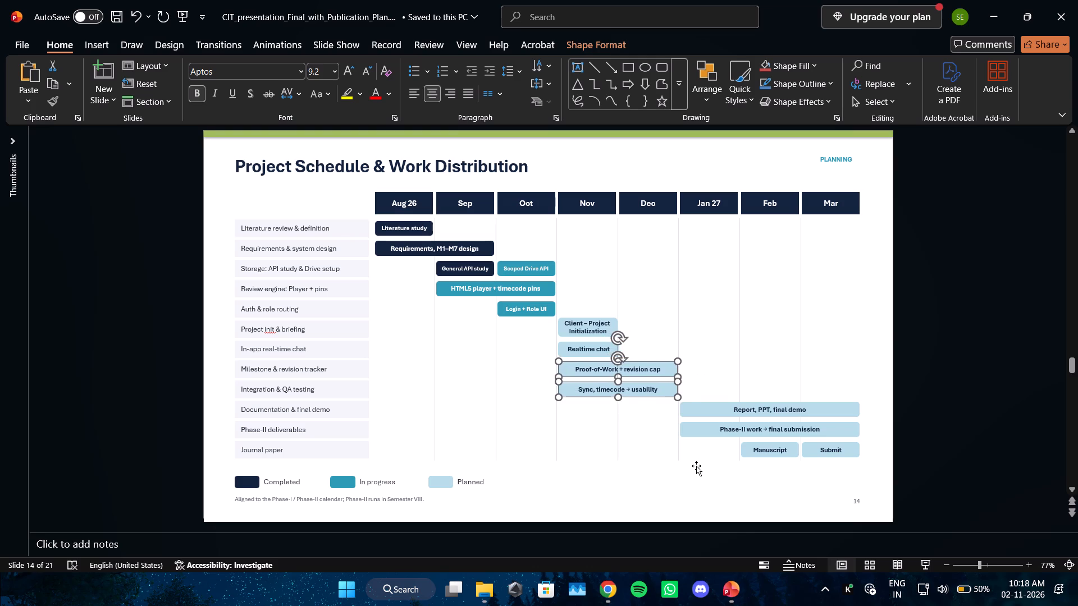
pyautogui.click(692, 483)
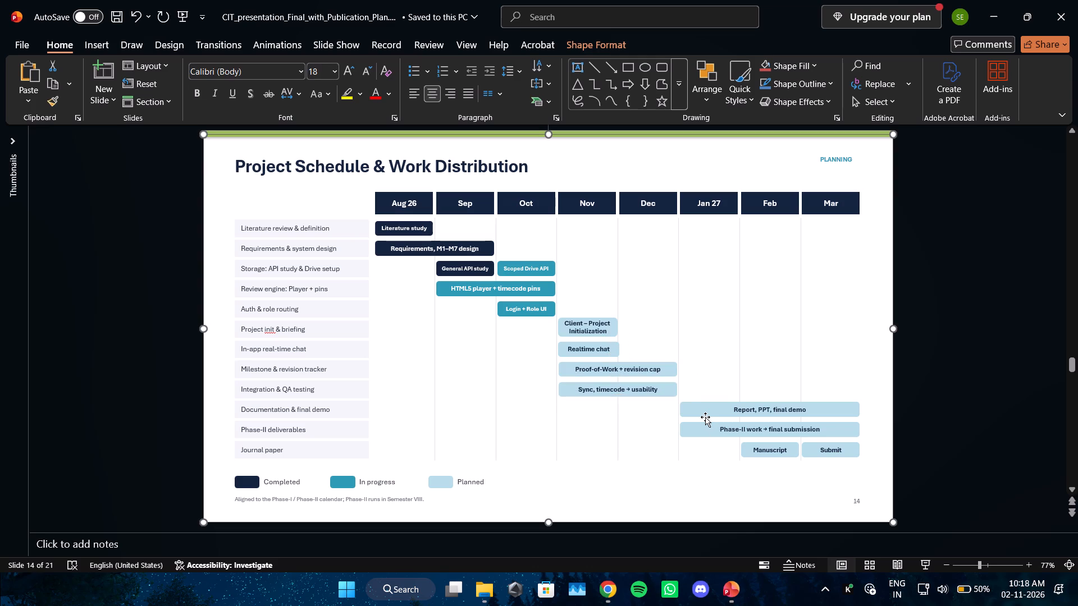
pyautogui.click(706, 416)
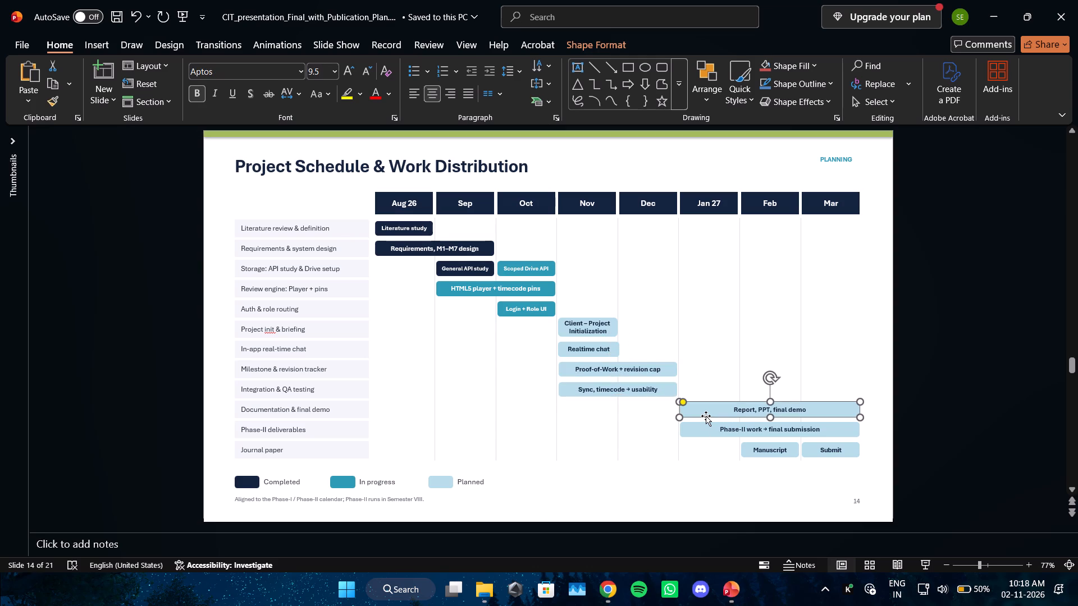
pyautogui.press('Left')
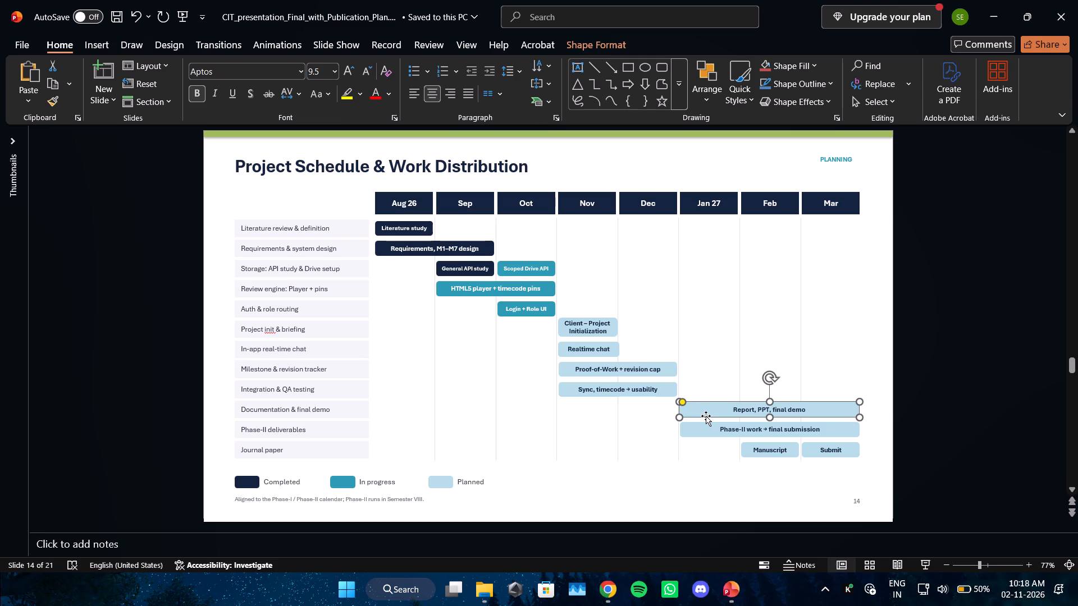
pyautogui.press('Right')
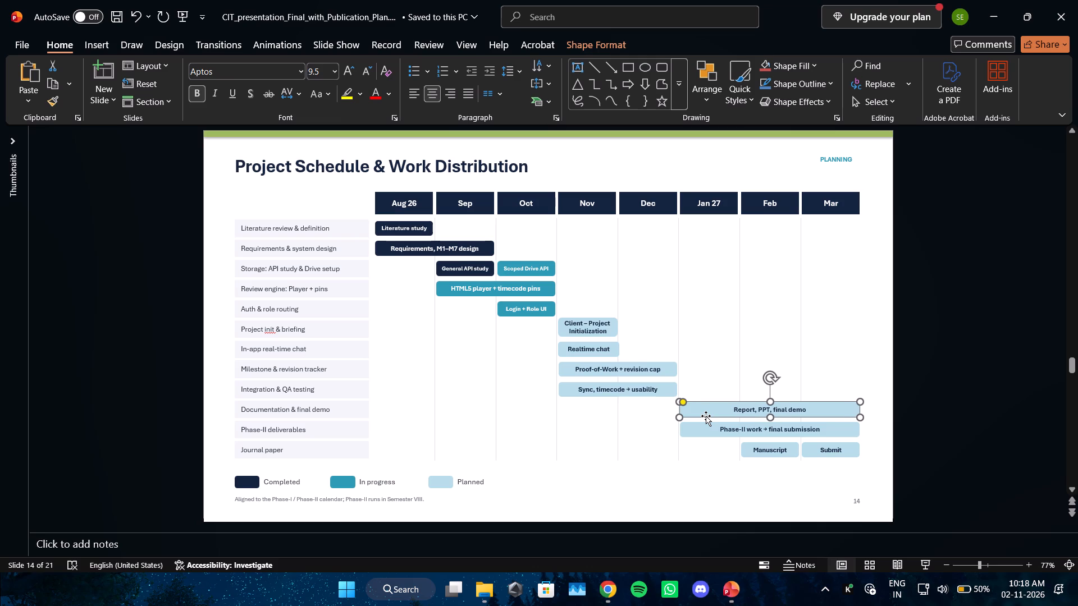
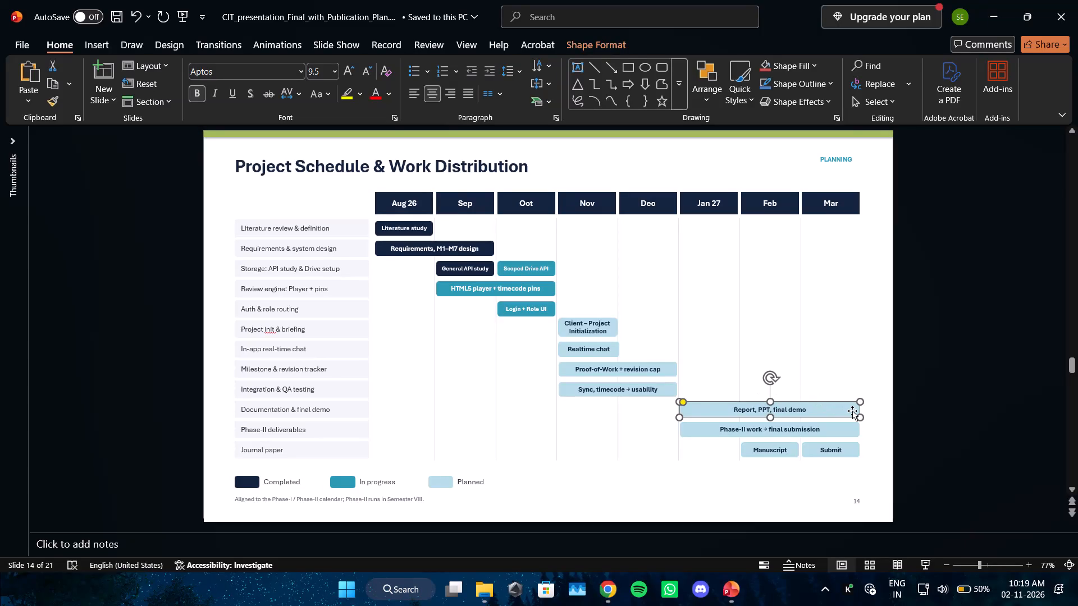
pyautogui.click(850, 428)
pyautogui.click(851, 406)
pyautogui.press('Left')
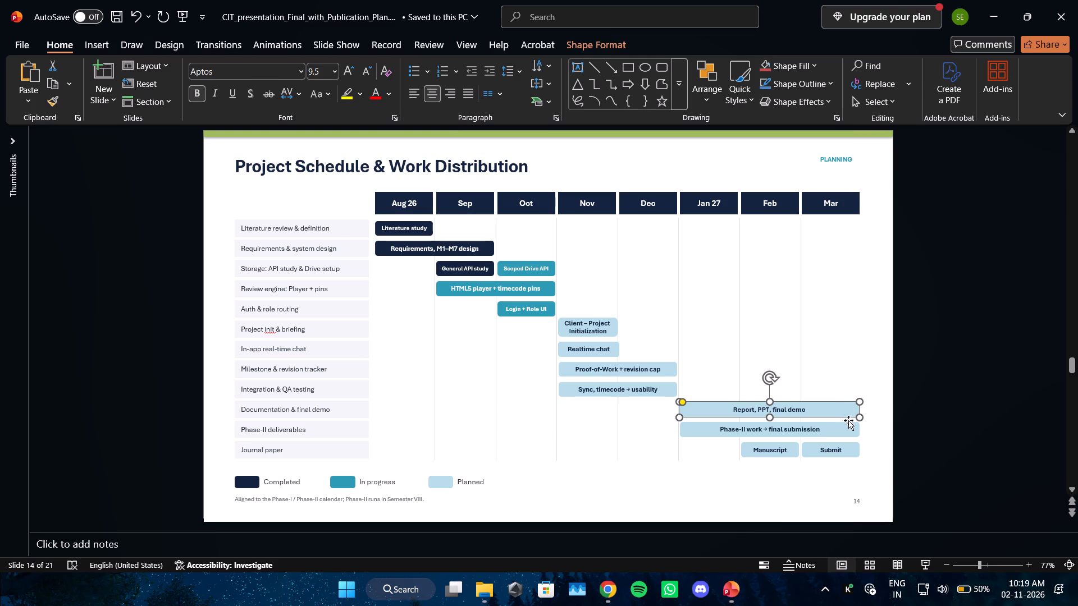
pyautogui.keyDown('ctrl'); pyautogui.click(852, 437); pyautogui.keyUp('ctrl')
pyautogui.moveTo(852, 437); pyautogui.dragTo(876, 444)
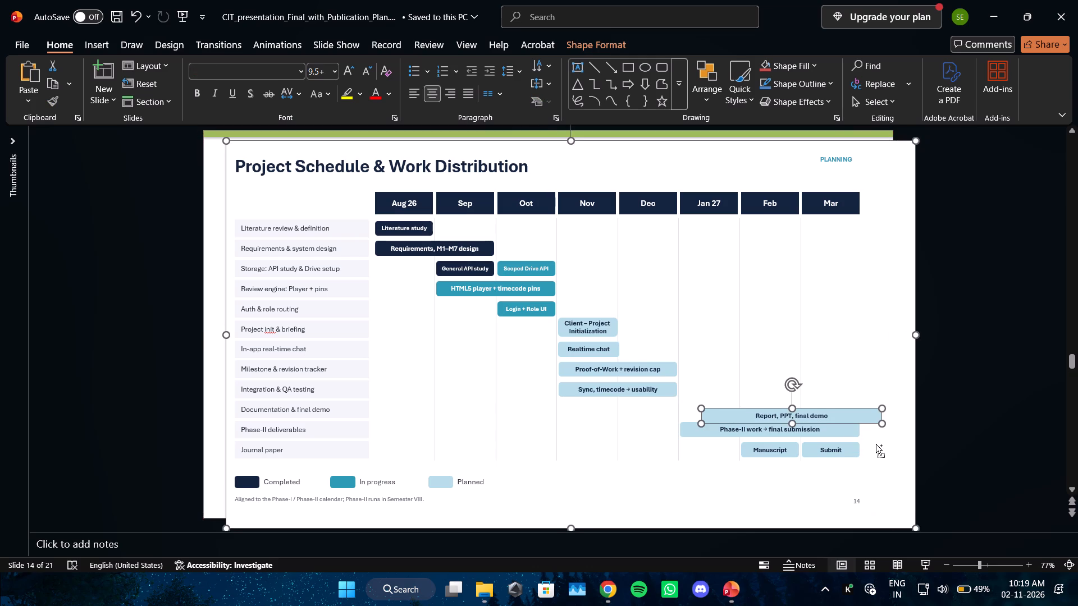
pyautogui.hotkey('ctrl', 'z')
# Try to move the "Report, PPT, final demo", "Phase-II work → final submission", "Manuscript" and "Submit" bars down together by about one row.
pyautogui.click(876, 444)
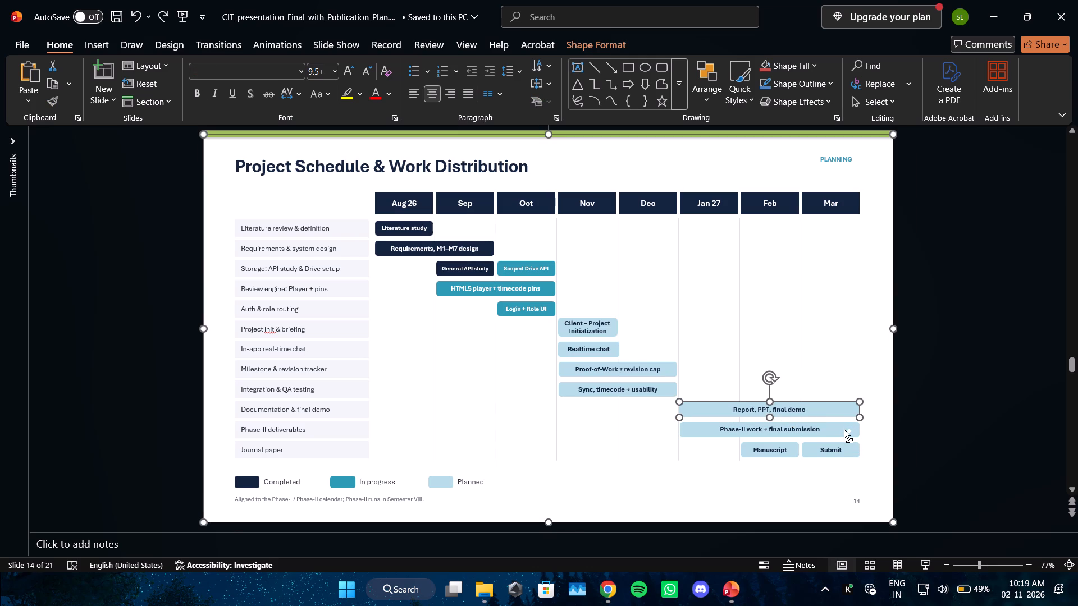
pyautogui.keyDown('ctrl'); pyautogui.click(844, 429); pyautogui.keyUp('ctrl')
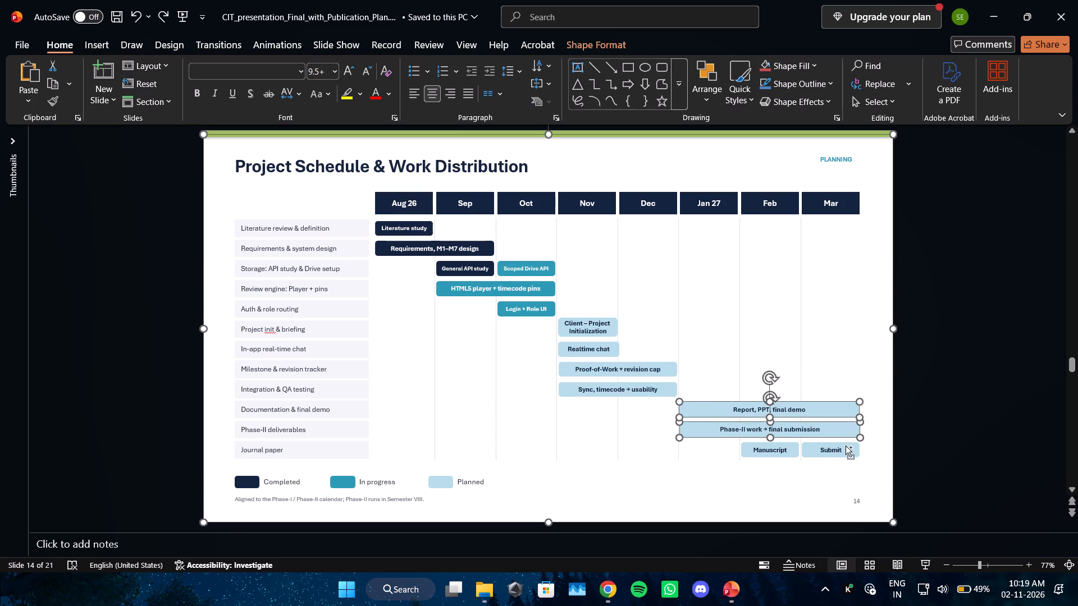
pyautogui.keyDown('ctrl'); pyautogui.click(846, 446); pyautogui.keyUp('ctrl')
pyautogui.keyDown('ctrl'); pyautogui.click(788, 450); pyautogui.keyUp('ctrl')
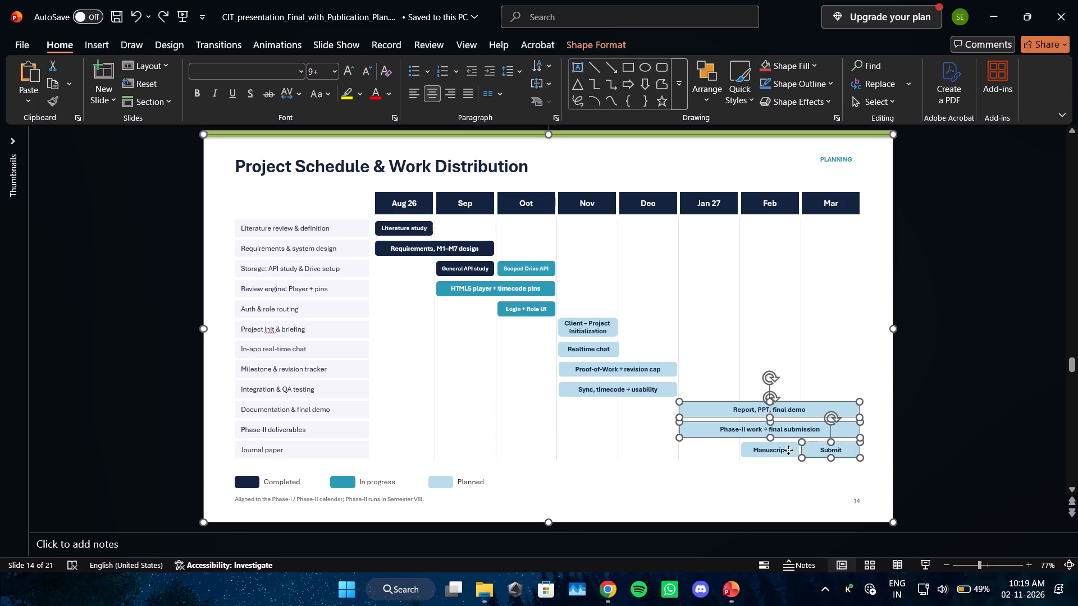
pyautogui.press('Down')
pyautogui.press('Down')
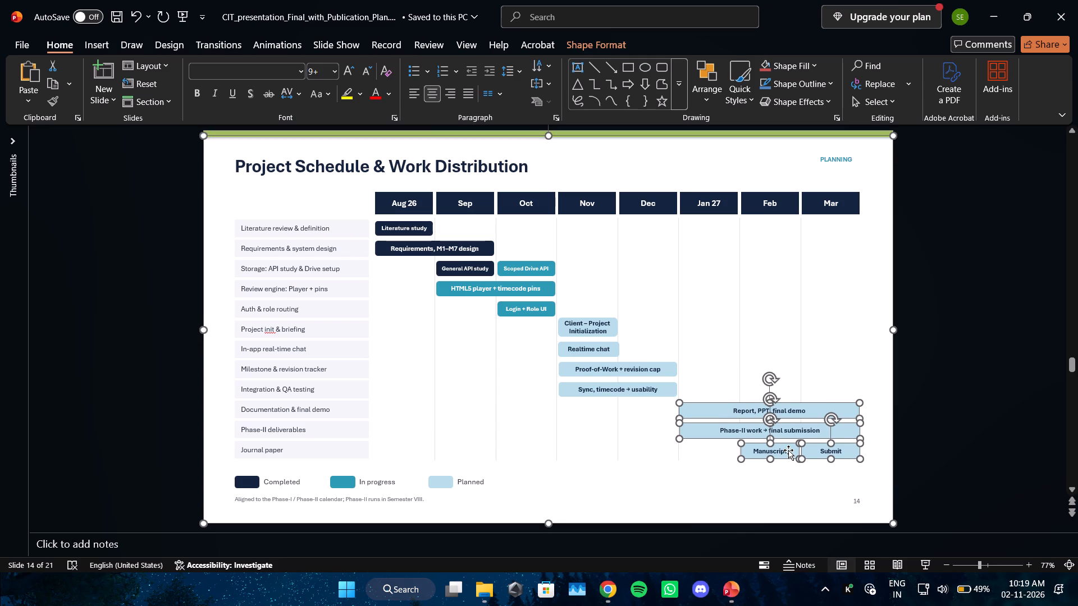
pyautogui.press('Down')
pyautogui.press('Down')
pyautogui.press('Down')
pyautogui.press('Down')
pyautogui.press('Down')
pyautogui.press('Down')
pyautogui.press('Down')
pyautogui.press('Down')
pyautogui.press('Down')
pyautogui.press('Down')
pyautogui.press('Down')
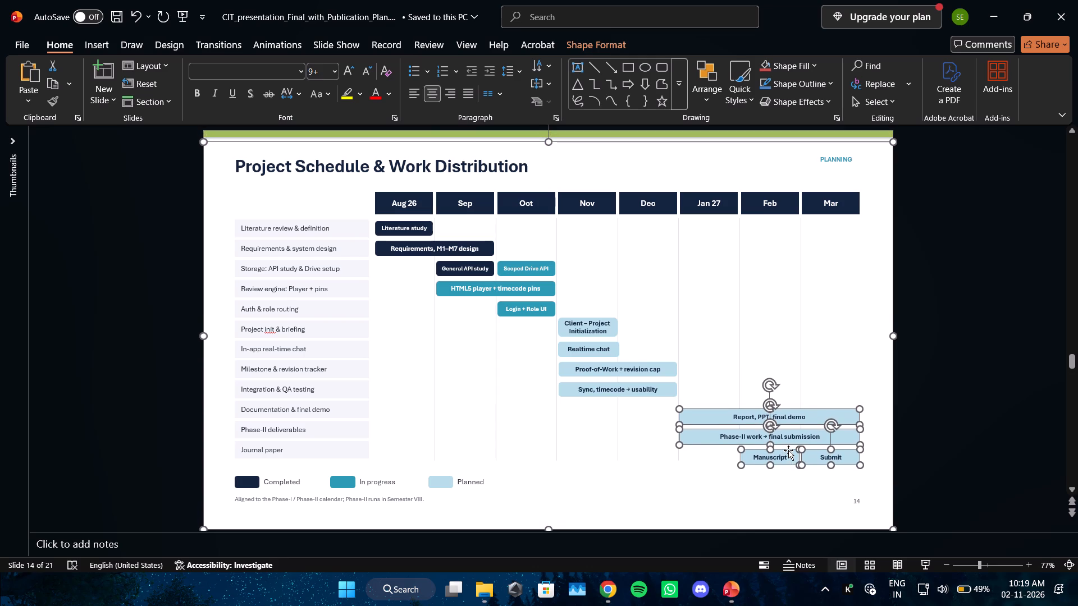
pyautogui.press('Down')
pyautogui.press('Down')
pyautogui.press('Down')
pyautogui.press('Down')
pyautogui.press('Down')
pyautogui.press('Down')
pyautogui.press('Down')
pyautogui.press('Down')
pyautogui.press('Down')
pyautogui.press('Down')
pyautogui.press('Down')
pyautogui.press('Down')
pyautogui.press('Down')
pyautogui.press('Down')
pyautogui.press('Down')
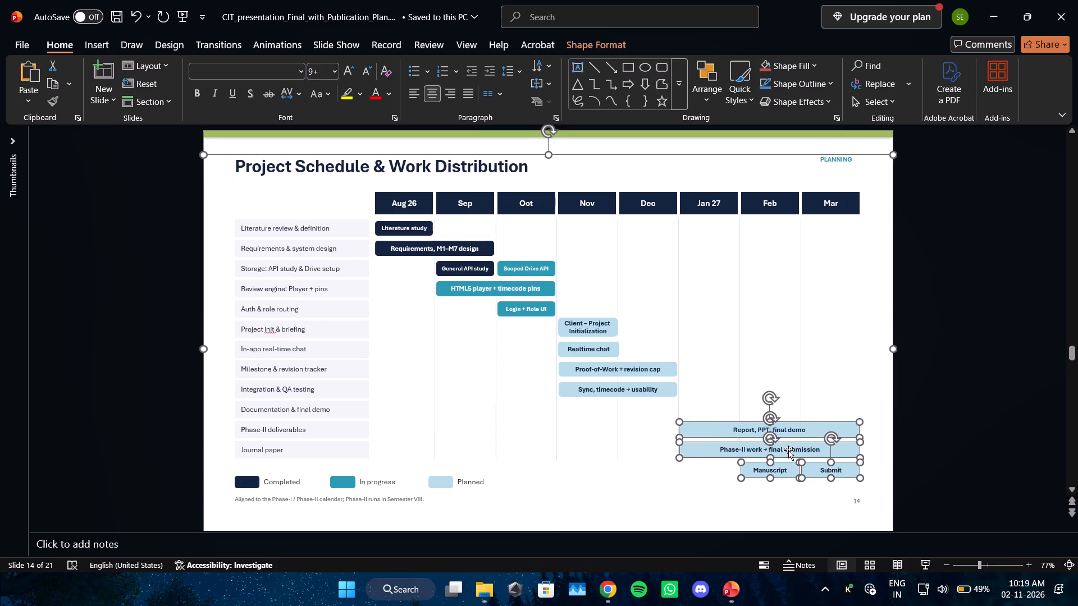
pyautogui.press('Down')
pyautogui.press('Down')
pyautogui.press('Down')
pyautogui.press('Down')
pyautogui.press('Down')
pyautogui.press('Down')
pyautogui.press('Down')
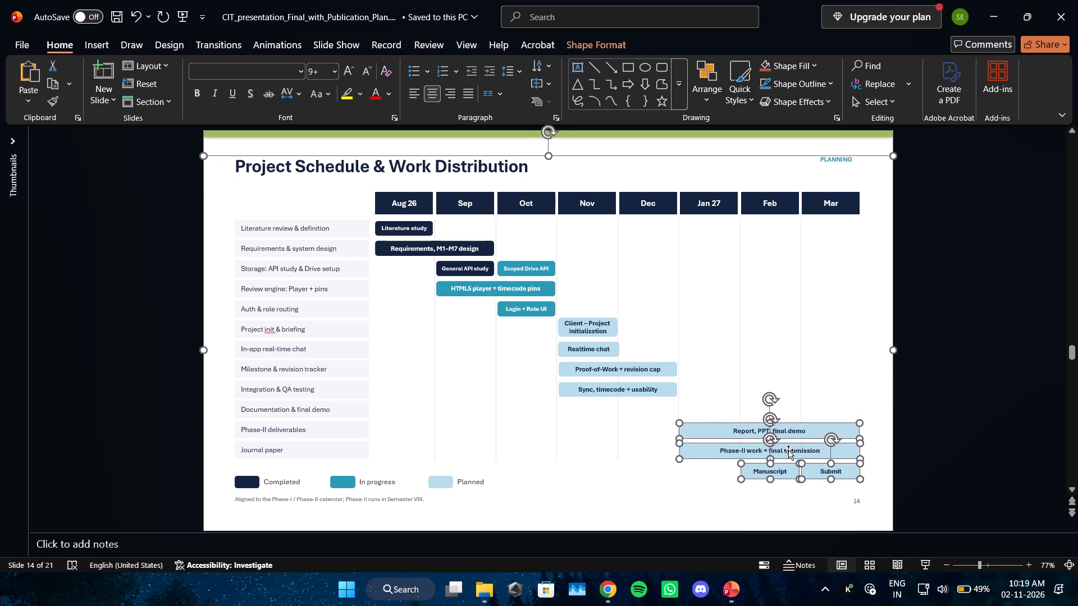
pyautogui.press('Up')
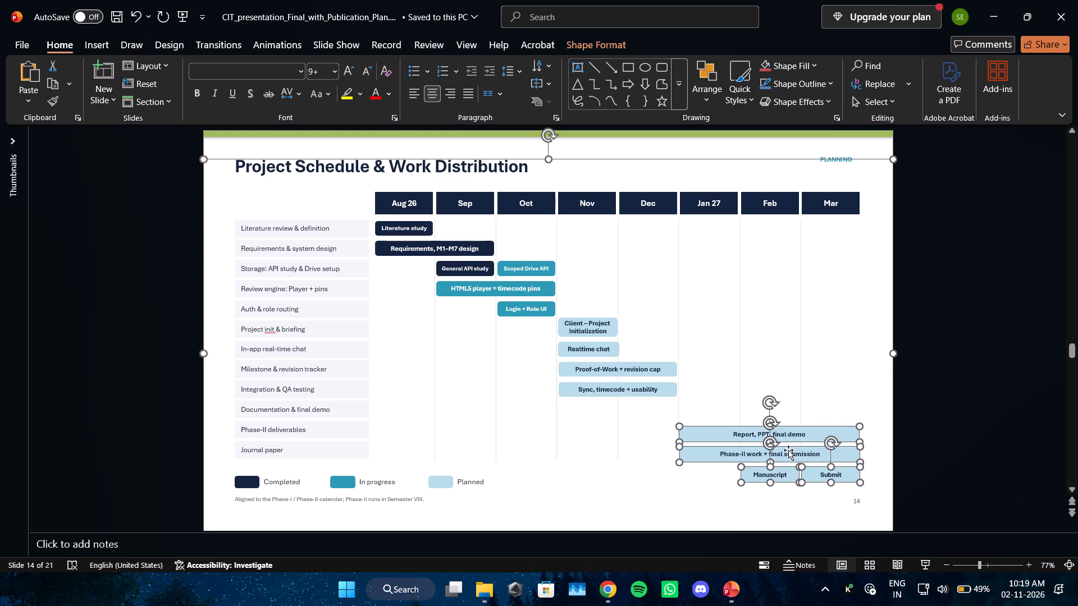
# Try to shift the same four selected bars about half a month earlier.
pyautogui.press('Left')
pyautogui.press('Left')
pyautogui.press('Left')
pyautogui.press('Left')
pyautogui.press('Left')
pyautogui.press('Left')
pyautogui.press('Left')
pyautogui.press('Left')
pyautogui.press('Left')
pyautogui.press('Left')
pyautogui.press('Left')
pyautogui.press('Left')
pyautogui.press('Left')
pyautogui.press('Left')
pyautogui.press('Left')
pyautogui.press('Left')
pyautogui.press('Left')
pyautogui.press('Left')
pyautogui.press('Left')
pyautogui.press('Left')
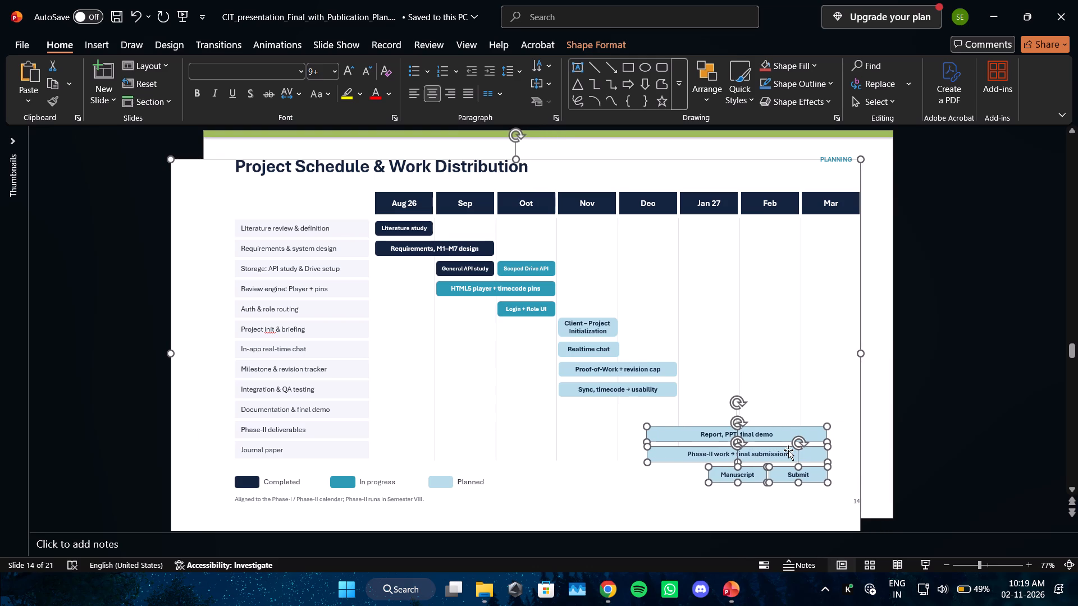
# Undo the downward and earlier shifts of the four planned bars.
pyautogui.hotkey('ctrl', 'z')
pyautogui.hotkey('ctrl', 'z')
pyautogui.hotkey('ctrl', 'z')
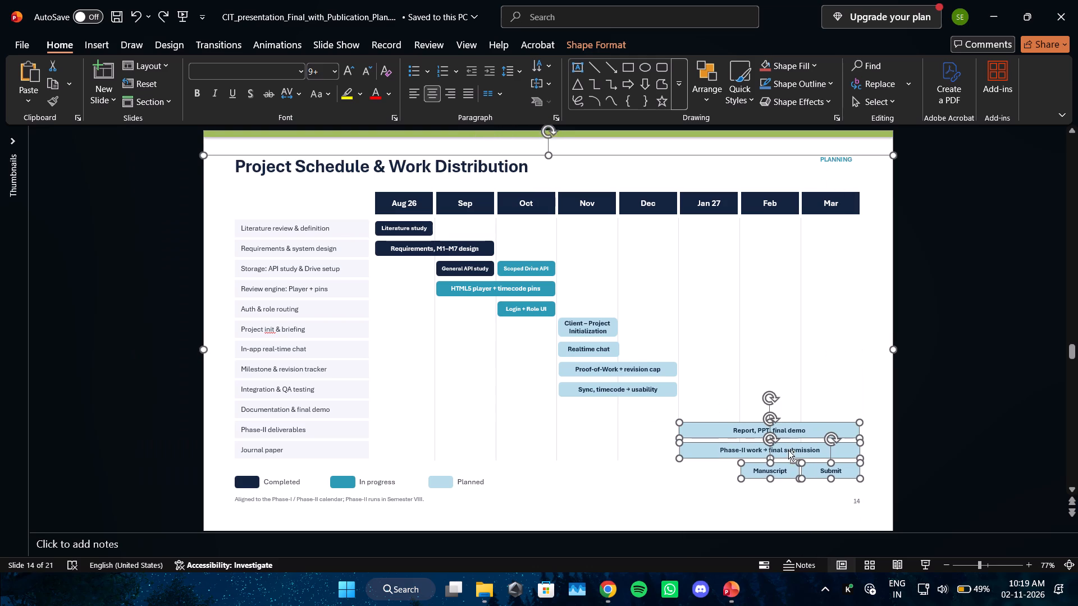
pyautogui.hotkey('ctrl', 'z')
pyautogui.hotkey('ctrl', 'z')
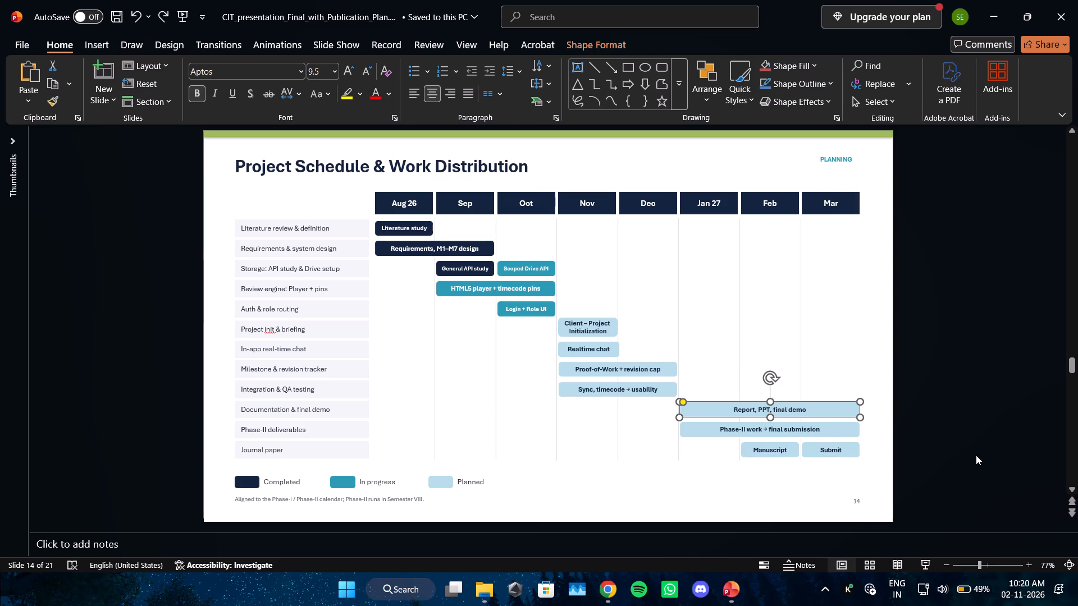
# Move only the "Report, PPT, final demo", "Phase-II work → final submission", "Manuscript" and "Submit" bars down together by nearly one row, leaving the slide background unselected.
pyautogui.click(976, 455)
pyautogui.click(850, 410)
pyautogui.keyDown('ctrl'); pyautogui.click(828, 434); pyautogui.keyUp('ctrl')
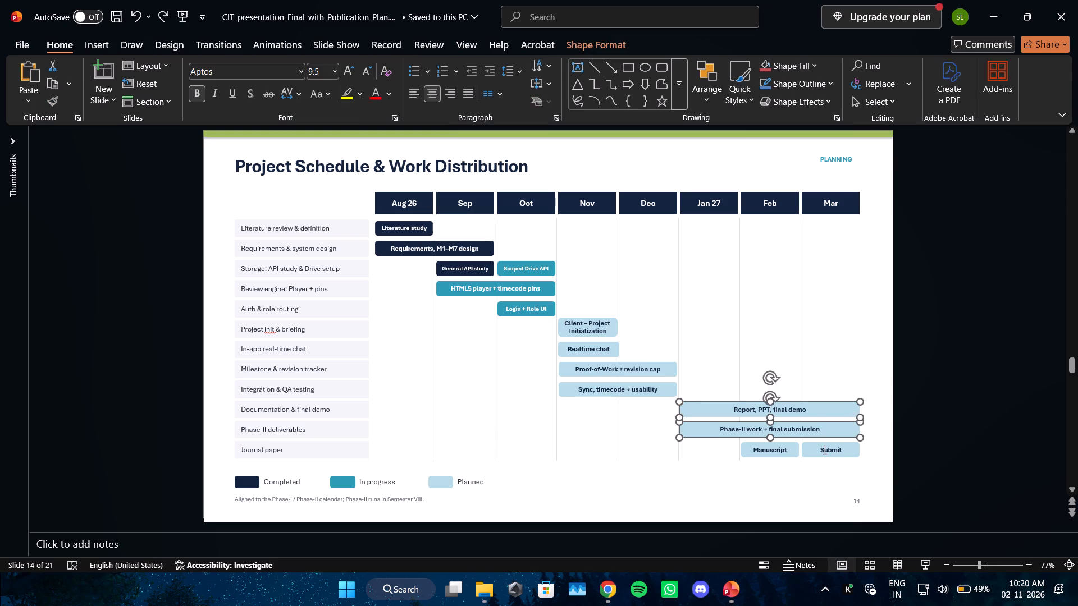
pyautogui.keyDown('ctrl'); pyautogui.click(823, 450); pyautogui.keyUp('ctrl')
pyautogui.keyDown('ctrl'); pyautogui.click(780, 449); pyautogui.keyUp('ctrl')
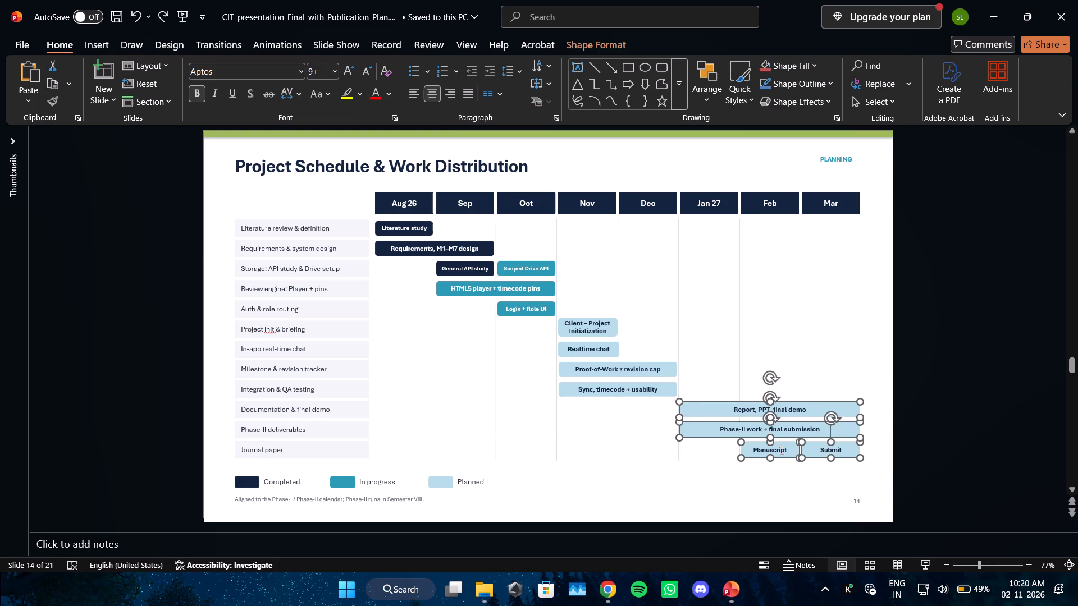
pyautogui.press('Down')
pyautogui.press('Down')
pyautogui.press('Down')
pyautogui.press('Down')
pyautogui.press('Down')
pyautogui.press('Down')
pyautogui.press('Down')
pyautogui.press('Down')
pyautogui.press('Down')
pyautogui.press('Down')
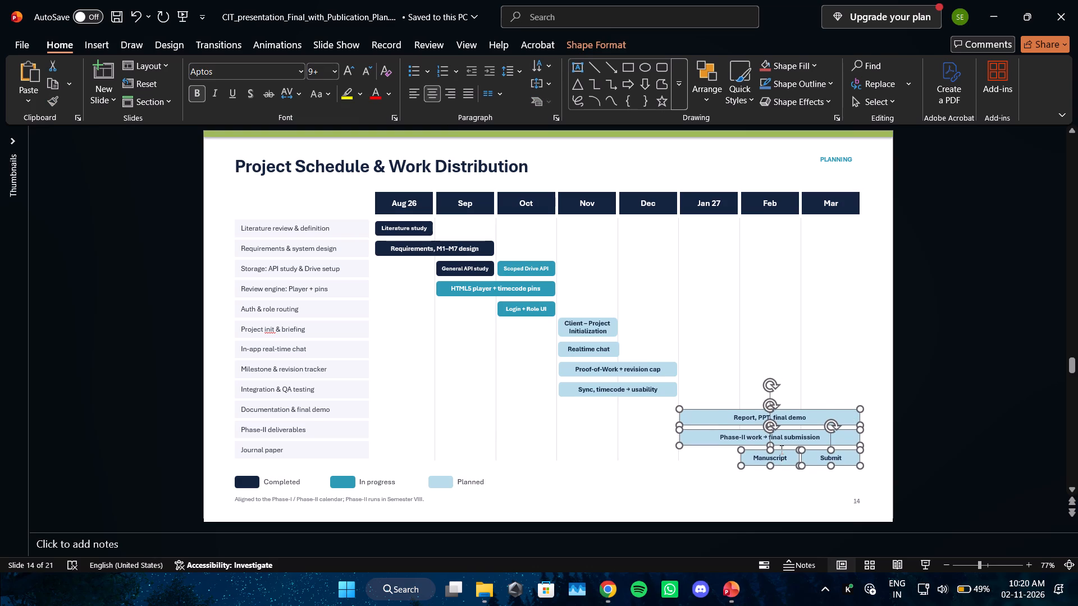
pyautogui.press('Down')
pyautogui.press('Down')
pyautogui.press('Down')
pyautogui.press('Down')
pyautogui.press('Down')
pyautogui.press('Down')
pyautogui.press('Down')
pyautogui.press('Down')
pyautogui.press('Down')
pyautogui.press('Down')
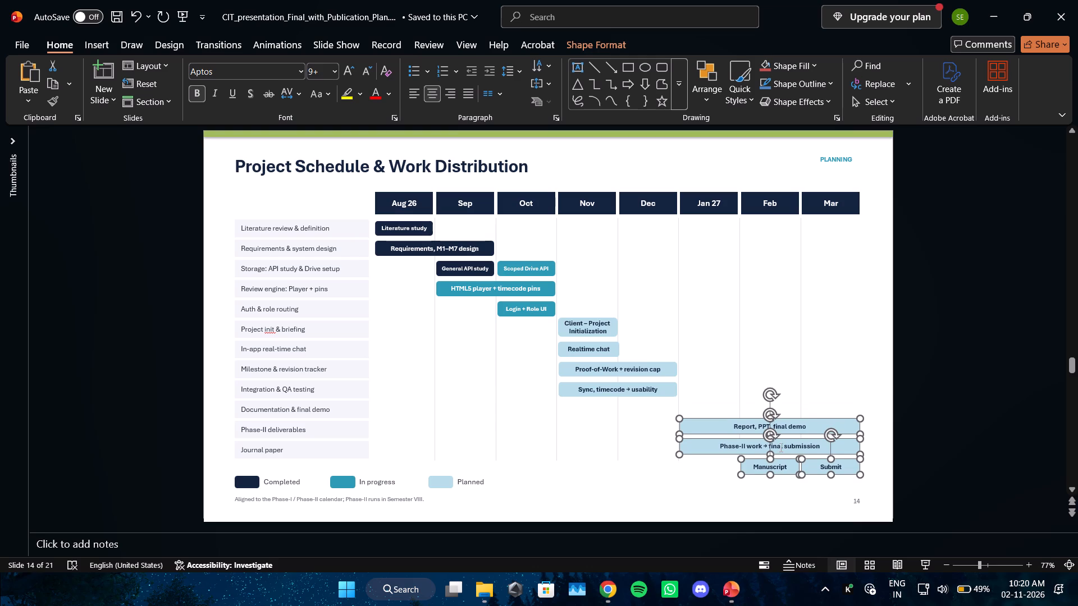
pyautogui.click(814, 426)
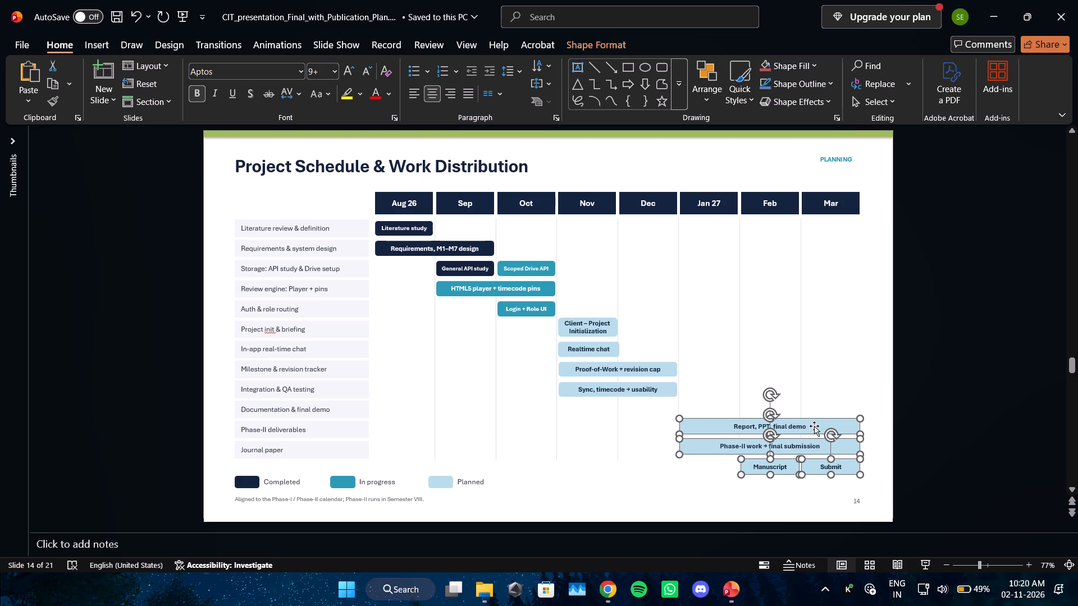
pyautogui.click(814, 426)
pyautogui.click(871, 419)
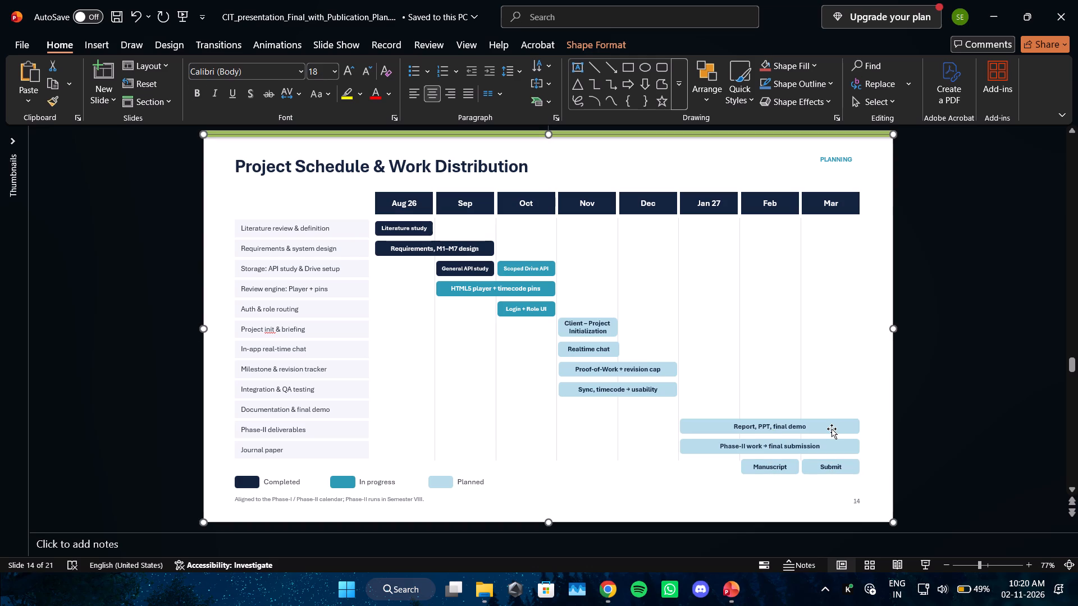
# Duplicate the "Report, PPT, final demo" bar and place the copy in the Documentation & final demo row, spanning January to March.
pyautogui.click(832, 429)
pyautogui.hotkey('ctrl', 'd')
pyautogui.press('Up')
pyautogui.press('Up')
pyautogui.press('Up')
pyautogui.press('Up')
pyautogui.press('Up')
pyautogui.press('Up')
pyautogui.press('Up')
pyautogui.press('Up')
pyautogui.press('Up')
pyautogui.press('Up')
pyautogui.press('Up')
pyautogui.press('Up')
pyautogui.press('Up')
pyautogui.press('Up')
pyautogui.press('Up')
pyautogui.press('Up')
pyautogui.press('Up')
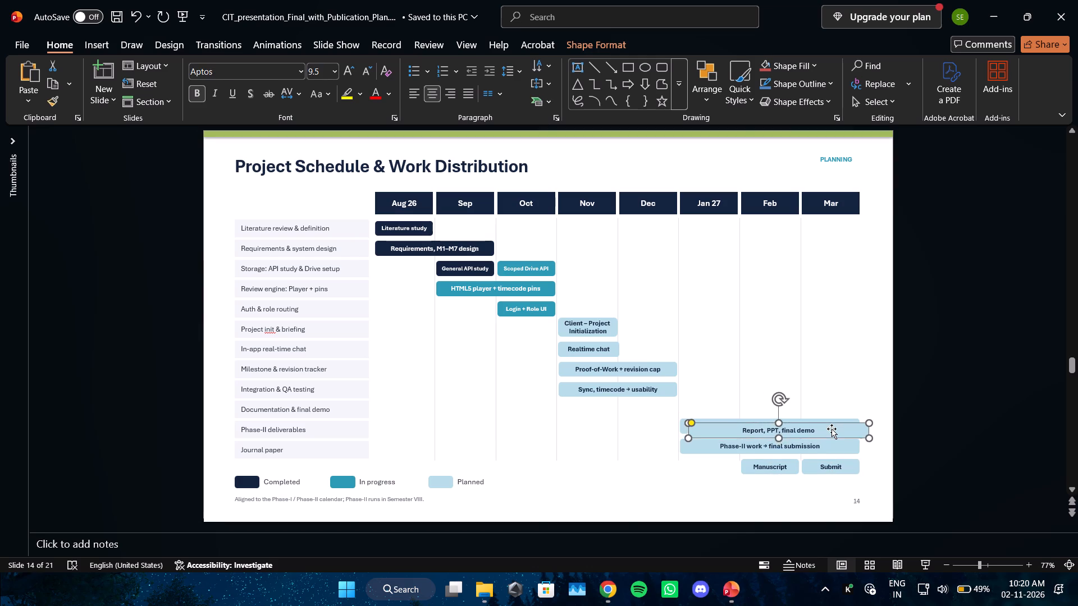
pyautogui.press('Left')
pyautogui.press('Down')
pyautogui.press('Left')
pyautogui.press('Left')
pyautogui.press('Down')
pyautogui.press('Left')
pyautogui.press('Left')
pyautogui.press('Down')
pyautogui.press('Left')
pyautogui.press('Down')
pyautogui.press('Left')
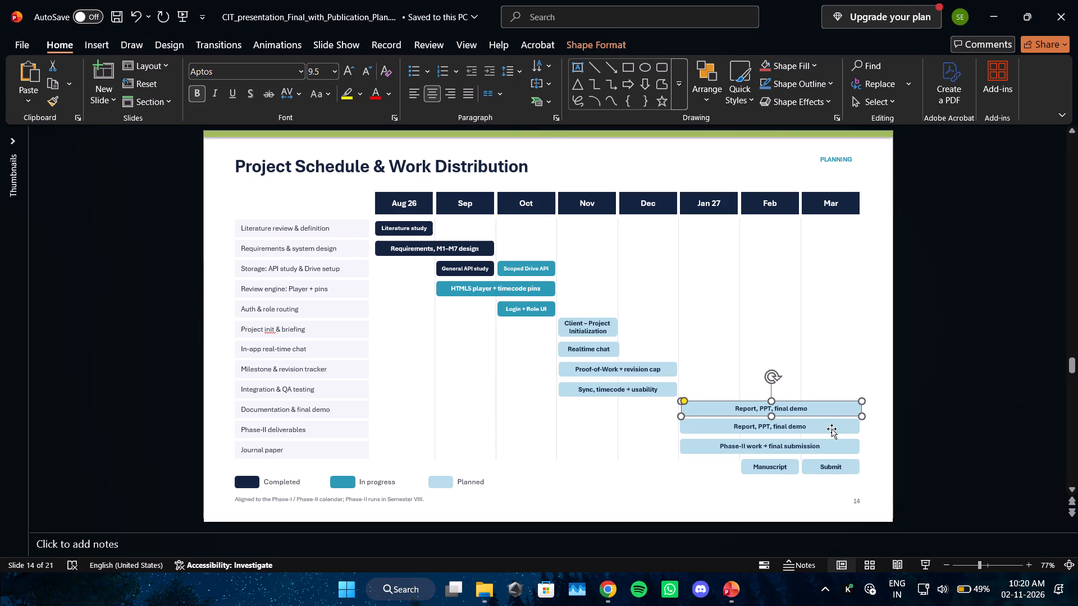
pyautogui.press('Down')
pyautogui.press('Left')
pyautogui.press('Down')
pyautogui.press('Left')
pyautogui.press('Up')
pyautogui.press('Left')
pyautogui.press('Up')
pyautogui.press('Left')
pyautogui.press('Up')
pyautogui.press('Up')
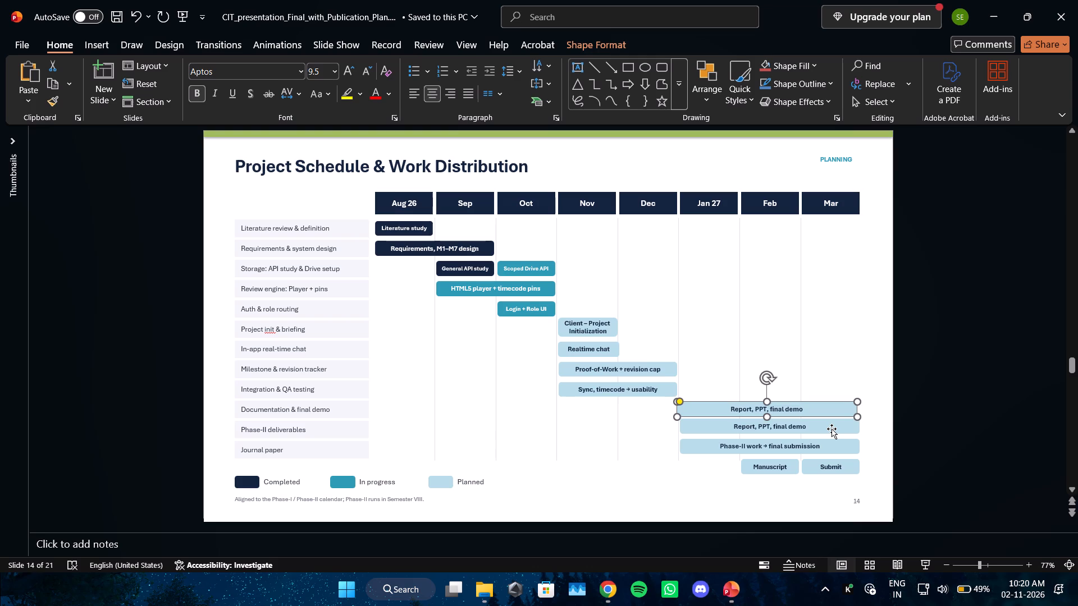
# Move the copied "Report, PPT, final demo" bar along the Documentation & final demo row so it spans August to October.
pyautogui.press('Right')
pyautogui.press('Left')
pyautogui.press('Left')
pyautogui.press('Left')
pyautogui.press('Left')
pyautogui.press('Left')
pyautogui.press('Left')
pyautogui.press('Left')
pyautogui.press('Left')
pyautogui.press('Left')
pyautogui.press('Left')
pyautogui.press('Left')
pyautogui.press('Left')
pyautogui.press('Left')
pyautogui.press('Left')
pyautogui.press('Left')
pyautogui.press('Left')
pyautogui.press('Left')
pyautogui.press('Left')
pyautogui.press('Left')
pyautogui.press('Left')
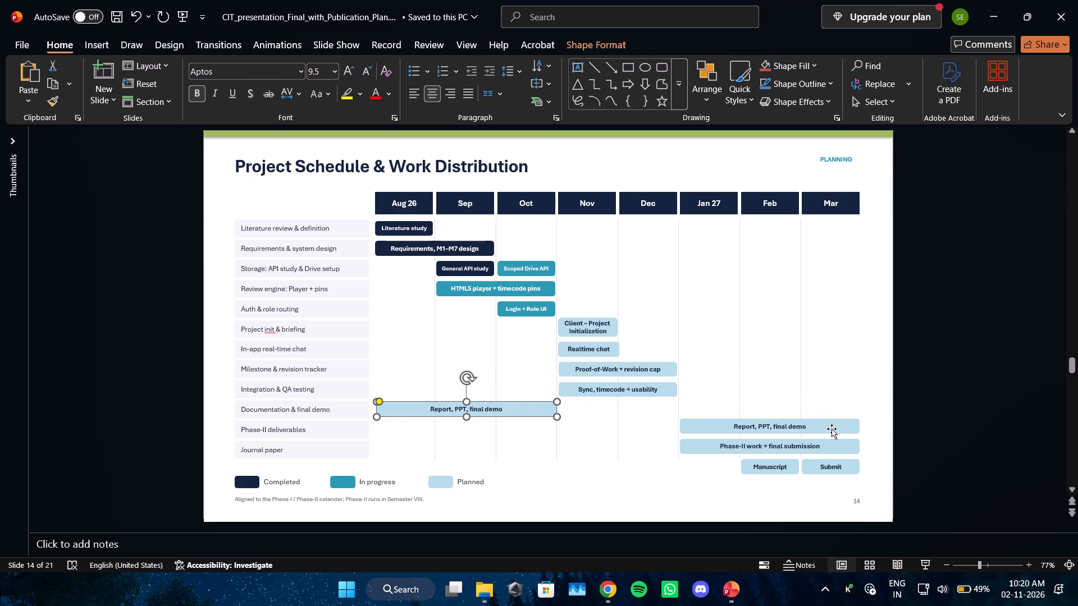
# Move the copied "Report, PPT, final demo" bar later along the Documentation & final demo row, spanning about mid-November to mid-February.
pyautogui.press('Left')
pyautogui.press('Left')
pyautogui.press('Left')
pyautogui.press('Right')
pyautogui.press('Right')
pyautogui.press('Right')
pyautogui.press('Right')
pyautogui.press('Right')
pyautogui.press('Right')
pyautogui.press('Right')
pyautogui.press('Right')
pyautogui.press('Right')
pyautogui.press('Right')
pyautogui.press('Right')
pyautogui.press('Right')
pyautogui.press('Right')
pyautogui.press('Right')
pyautogui.press('Right')
pyautogui.press('Right')
pyautogui.press('Right')
pyautogui.press('Right')
pyautogui.press('Right')
pyautogui.press('Right')
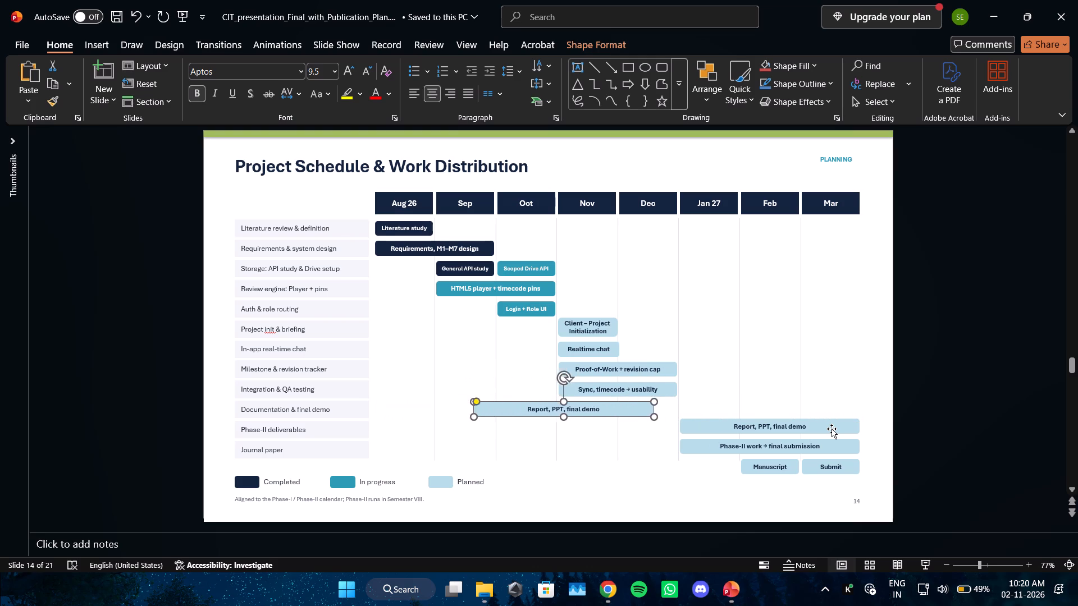
pyautogui.press('Right')
pyautogui.press('Right')
pyautogui.press('Right')
pyautogui.press('Right')
pyautogui.press('Right')
pyautogui.press('Right')
pyautogui.press('Right')
pyautogui.press('Right')
pyautogui.press('Right')
pyautogui.press('Right')
pyautogui.press('Right')
pyautogui.press('Right')
pyautogui.press('Right')
pyautogui.press('Right')
pyautogui.press('Right')
pyautogui.press('Right')
pyautogui.press('Right')
pyautogui.press('Right')
pyautogui.press('Right')
pyautogui.press('Right')
pyautogui.press('Right')
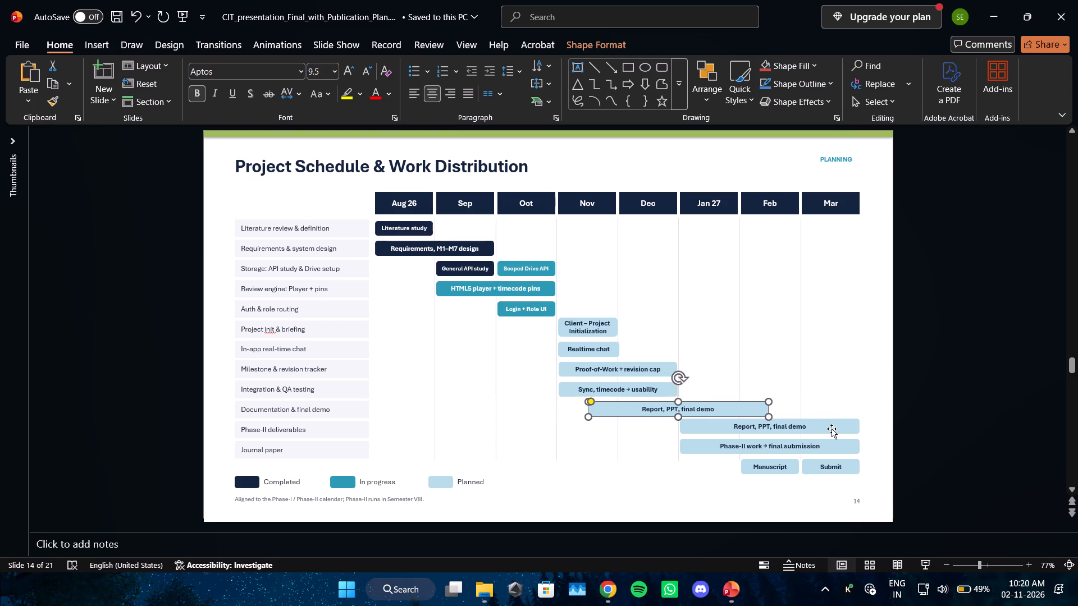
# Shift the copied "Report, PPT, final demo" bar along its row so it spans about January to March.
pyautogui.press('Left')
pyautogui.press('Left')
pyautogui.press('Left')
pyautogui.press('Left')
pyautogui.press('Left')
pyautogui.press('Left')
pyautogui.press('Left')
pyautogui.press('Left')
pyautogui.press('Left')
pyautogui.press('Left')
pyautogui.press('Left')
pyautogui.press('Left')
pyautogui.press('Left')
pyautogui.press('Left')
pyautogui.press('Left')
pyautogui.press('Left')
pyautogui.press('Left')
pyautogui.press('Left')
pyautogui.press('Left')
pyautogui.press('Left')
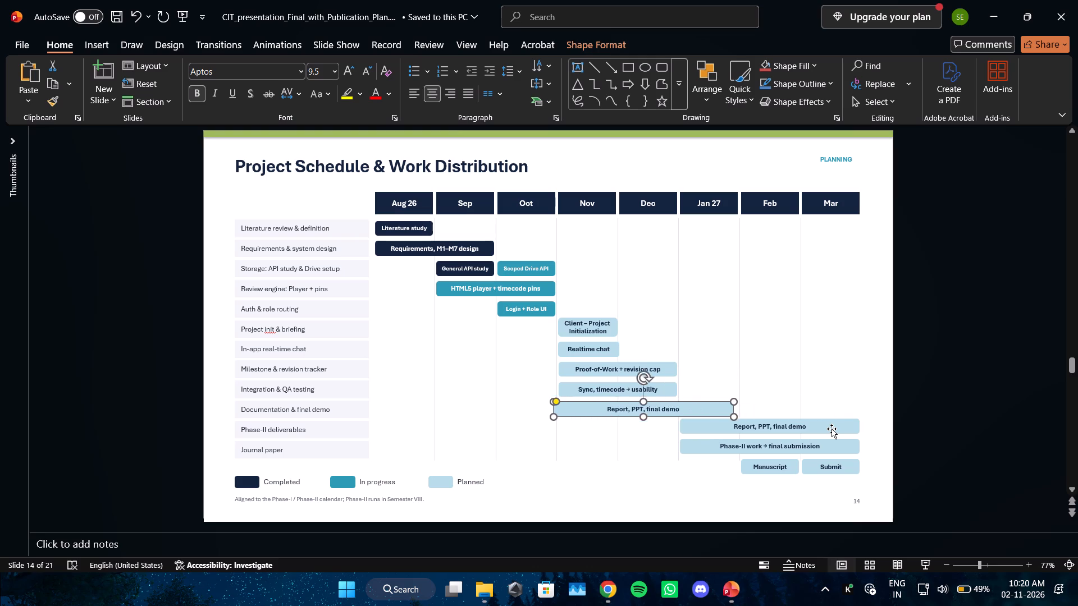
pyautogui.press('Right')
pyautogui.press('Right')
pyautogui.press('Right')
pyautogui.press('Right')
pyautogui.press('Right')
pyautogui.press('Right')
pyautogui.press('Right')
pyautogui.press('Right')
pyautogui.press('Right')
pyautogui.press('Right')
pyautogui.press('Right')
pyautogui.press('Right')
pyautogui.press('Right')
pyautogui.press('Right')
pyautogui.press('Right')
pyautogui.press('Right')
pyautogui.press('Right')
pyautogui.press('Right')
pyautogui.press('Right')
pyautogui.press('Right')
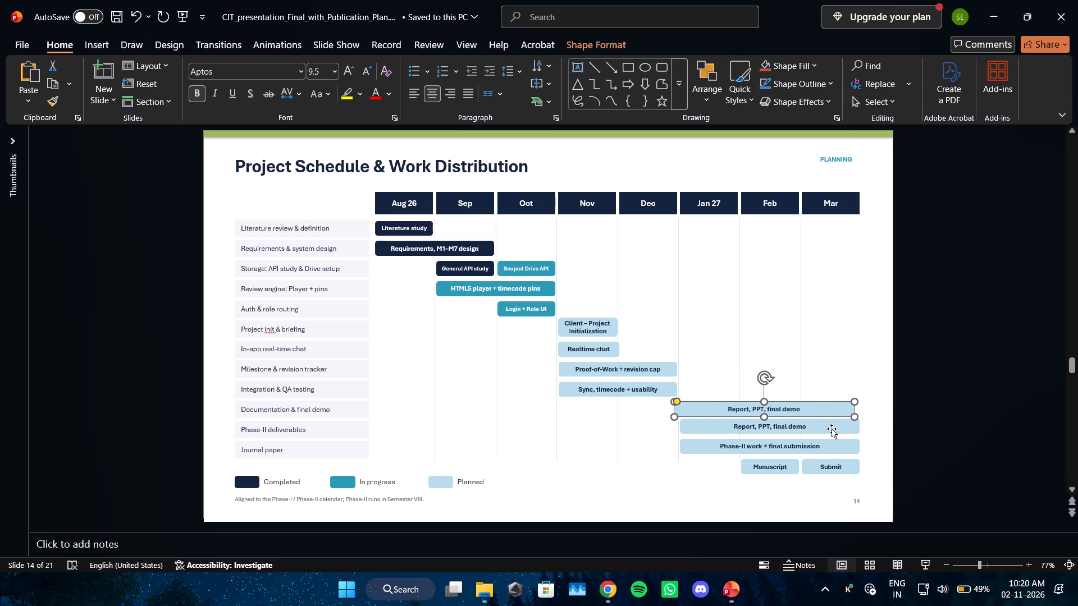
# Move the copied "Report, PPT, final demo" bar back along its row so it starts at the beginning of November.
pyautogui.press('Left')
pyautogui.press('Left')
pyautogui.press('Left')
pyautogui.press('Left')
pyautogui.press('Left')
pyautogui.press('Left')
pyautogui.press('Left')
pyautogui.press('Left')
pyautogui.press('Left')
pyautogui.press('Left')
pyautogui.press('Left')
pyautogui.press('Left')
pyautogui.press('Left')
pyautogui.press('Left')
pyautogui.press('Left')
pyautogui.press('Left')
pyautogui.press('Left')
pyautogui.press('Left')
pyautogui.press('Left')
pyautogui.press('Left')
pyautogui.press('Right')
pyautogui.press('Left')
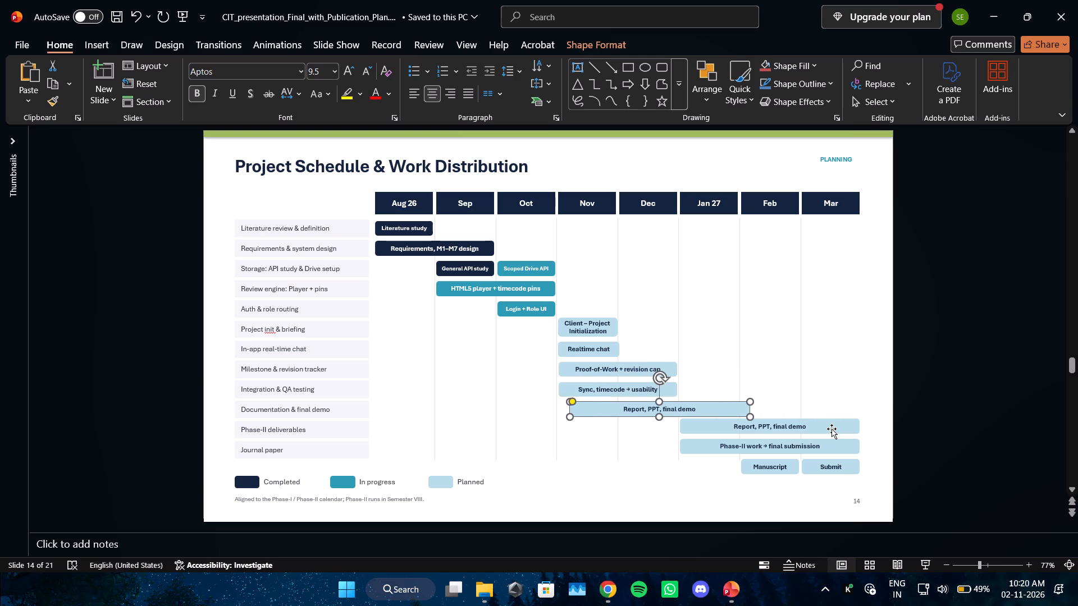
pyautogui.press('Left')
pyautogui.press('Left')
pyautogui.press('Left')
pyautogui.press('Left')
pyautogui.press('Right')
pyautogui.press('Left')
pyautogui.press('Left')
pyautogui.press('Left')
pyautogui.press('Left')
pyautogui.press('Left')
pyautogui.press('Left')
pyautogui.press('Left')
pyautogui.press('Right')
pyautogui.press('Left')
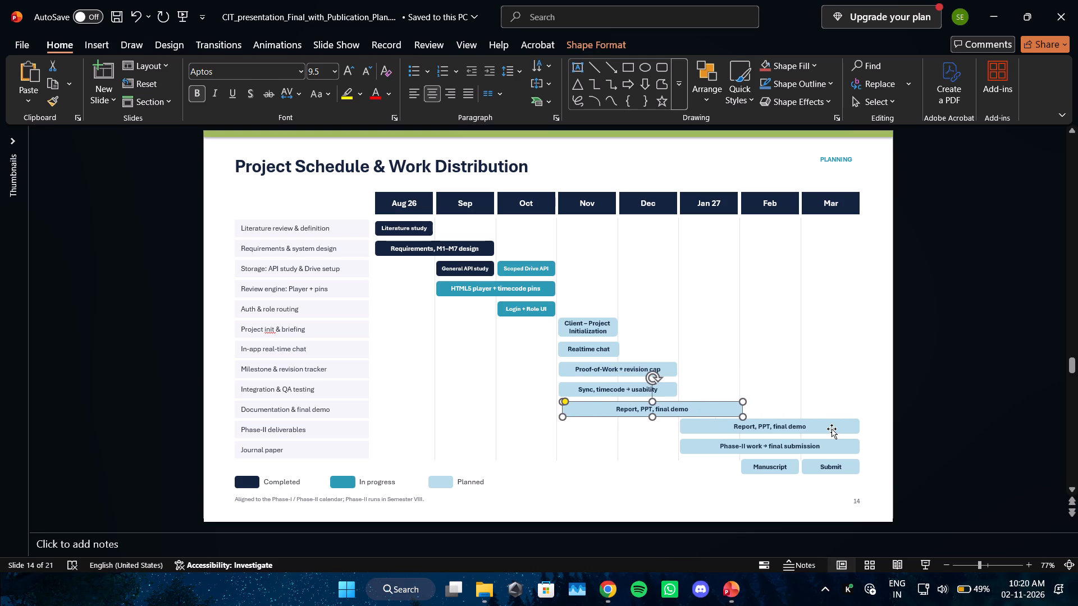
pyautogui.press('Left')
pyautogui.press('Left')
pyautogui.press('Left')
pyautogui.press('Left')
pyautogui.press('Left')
# Shift the copied "Report, PPT, final demo" bar later along the Documentation & final demo row so it spans December to February.
pyautogui.press('Right')
pyautogui.press('Right')
pyautogui.press('Right')
pyautogui.press('Right')
pyautogui.press('Right')
pyautogui.press('Right')
pyautogui.press('Right')
pyautogui.press('Right')
pyautogui.press('Right')
pyautogui.press('Right')
pyautogui.press('Right')
pyautogui.press('Right')
pyautogui.press('Right')
pyautogui.press('Right')
pyautogui.press('Right')
pyautogui.press('Right')
pyautogui.press('Right')
pyautogui.press('Right')
pyautogui.press('Right')
pyautogui.press('Right')
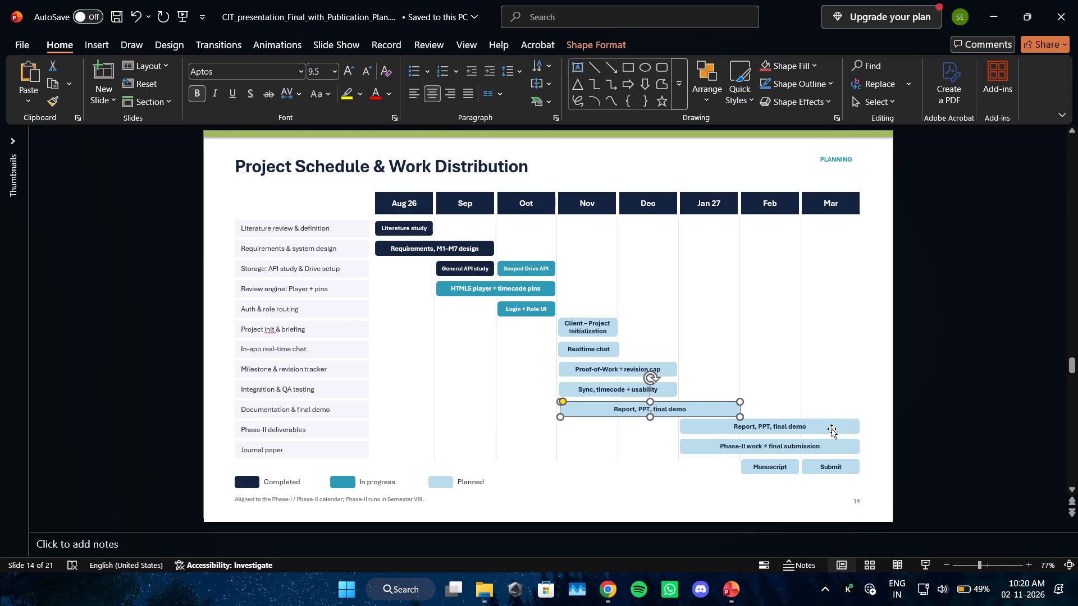
pyautogui.press('Left')
pyautogui.press('Left')
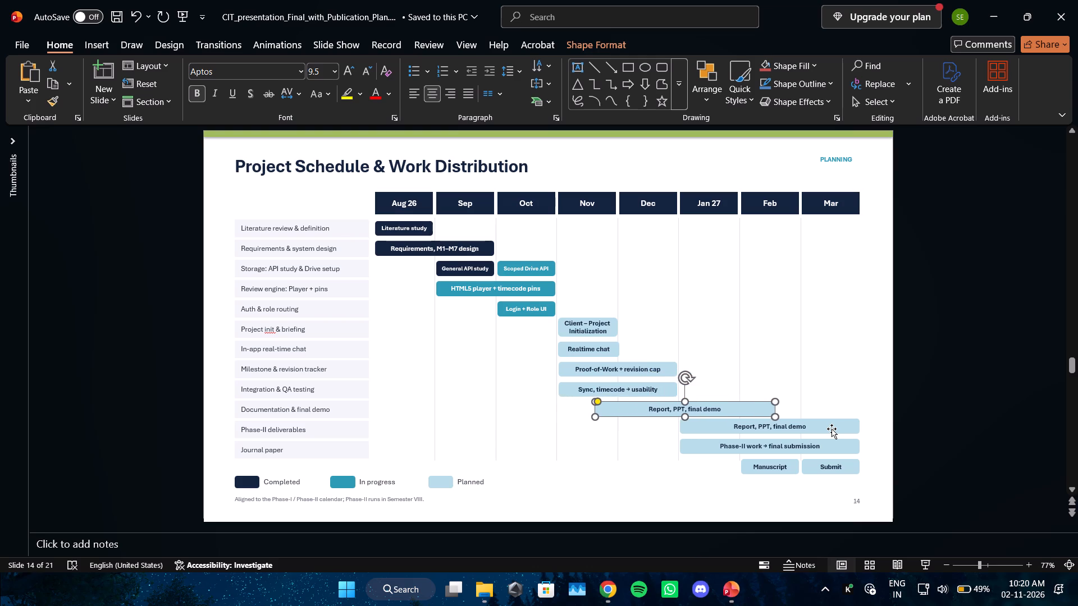
pyautogui.press('Right')
pyautogui.press('Right')
pyautogui.press('Right')
pyautogui.press('Right')
pyautogui.press('Right')
pyautogui.press('Right')
pyautogui.press('Right')
pyautogui.press('Right')
pyautogui.press('Right')
pyautogui.press('Right')
pyautogui.press('Right')
pyautogui.press('Right')
pyautogui.press('Right')
pyautogui.press('Right')
pyautogui.press('Right')
pyautogui.press('Right')
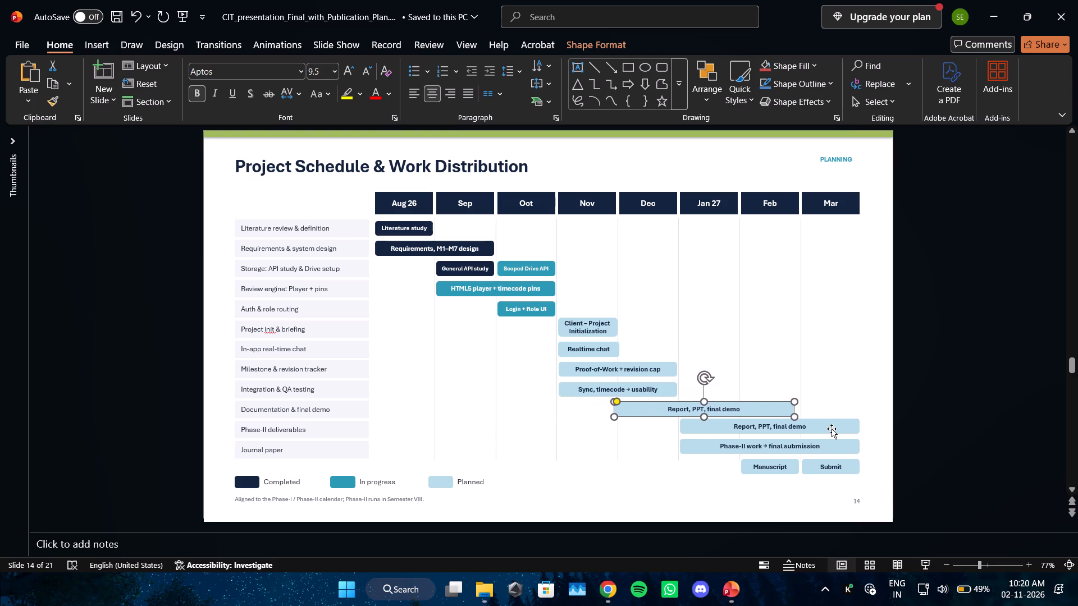
pyautogui.press('Right')
pyautogui.press('Right')
pyautogui.press('Right')
pyautogui.press('Right')
pyautogui.press('Right')
pyautogui.press('Right')
pyautogui.press('Right')
pyautogui.press('Right')
pyautogui.press('Right')
pyautogui.press('Right')
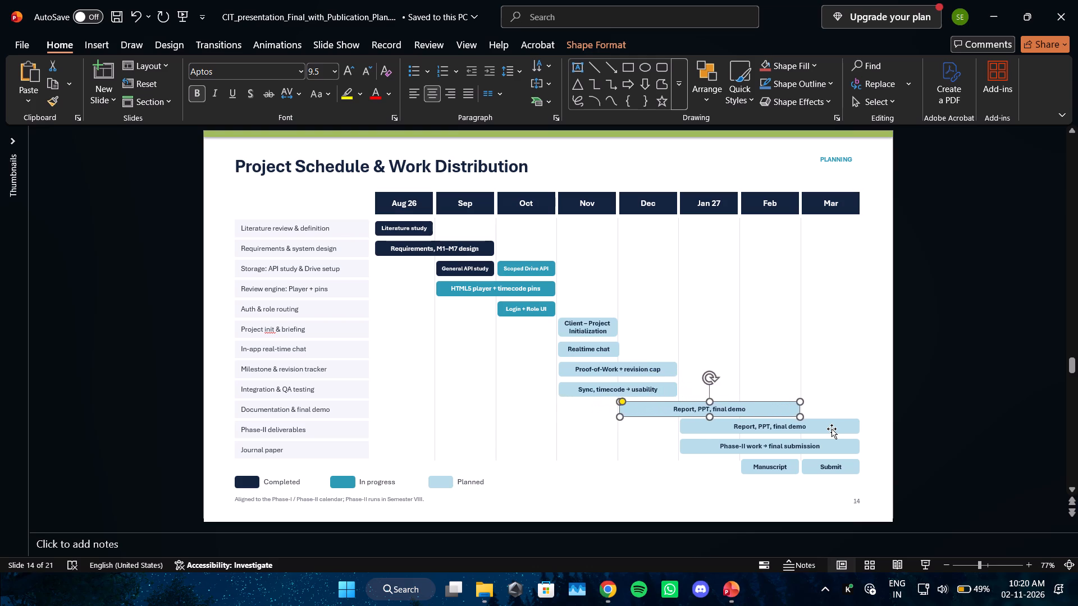
# Relabel the copied bar in the Documentation & final demo row as "Public Release".
pyautogui.click(788, 417)
pyautogui.tripleClick(726, 411)
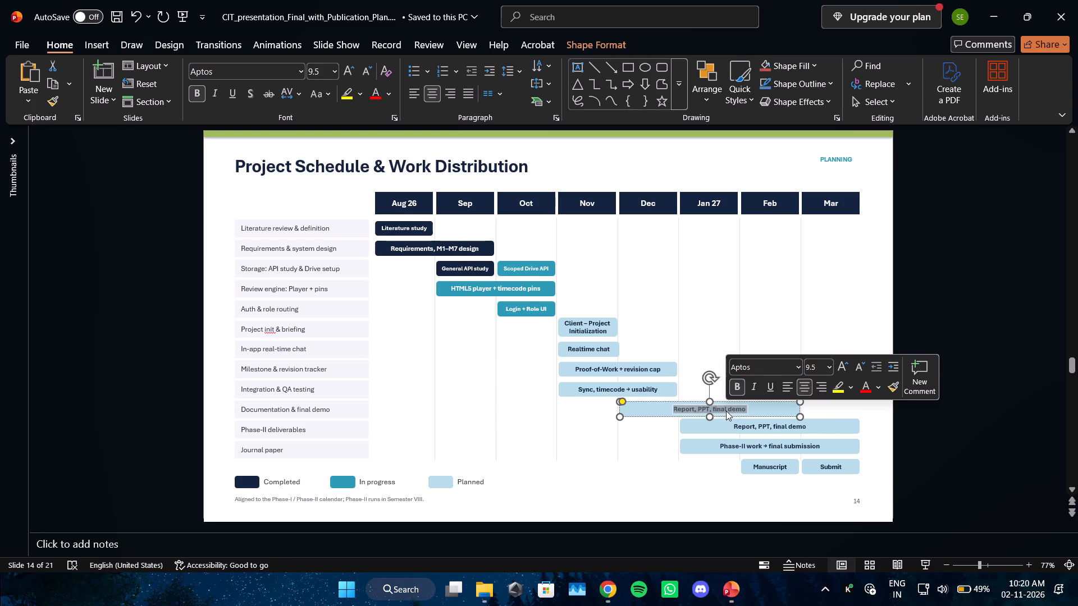
pyautogui.write('Public Release')
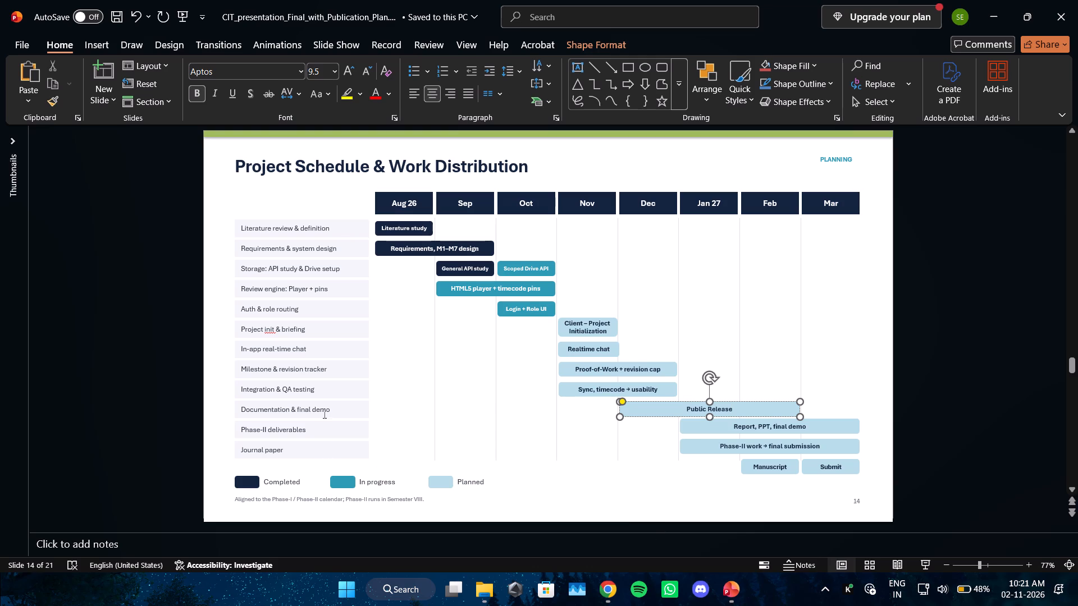
pyautogui.click(341, 408)
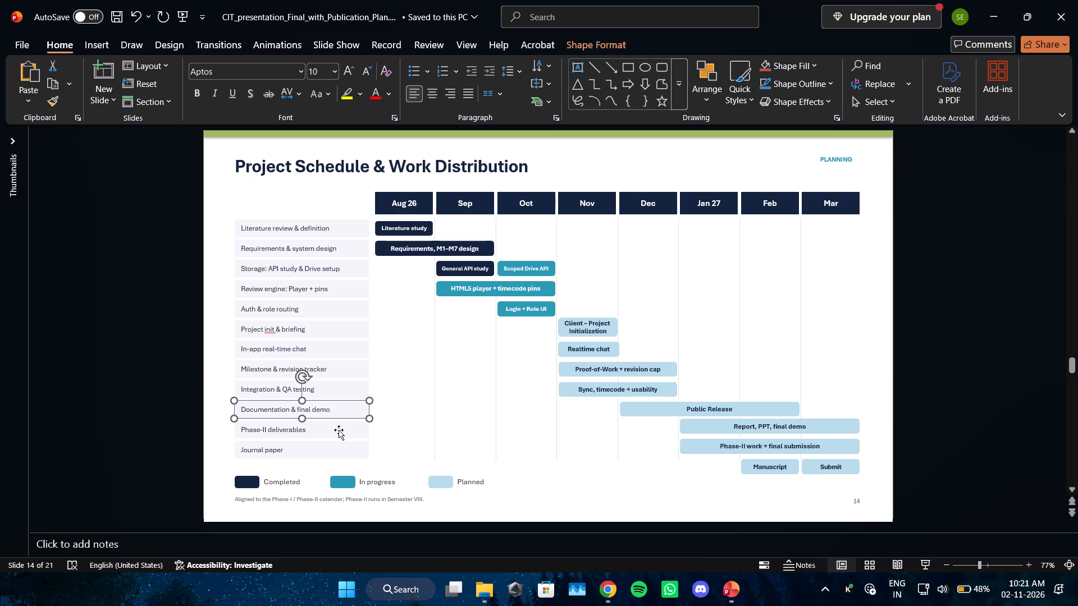
pyautogui.click(565, 501)
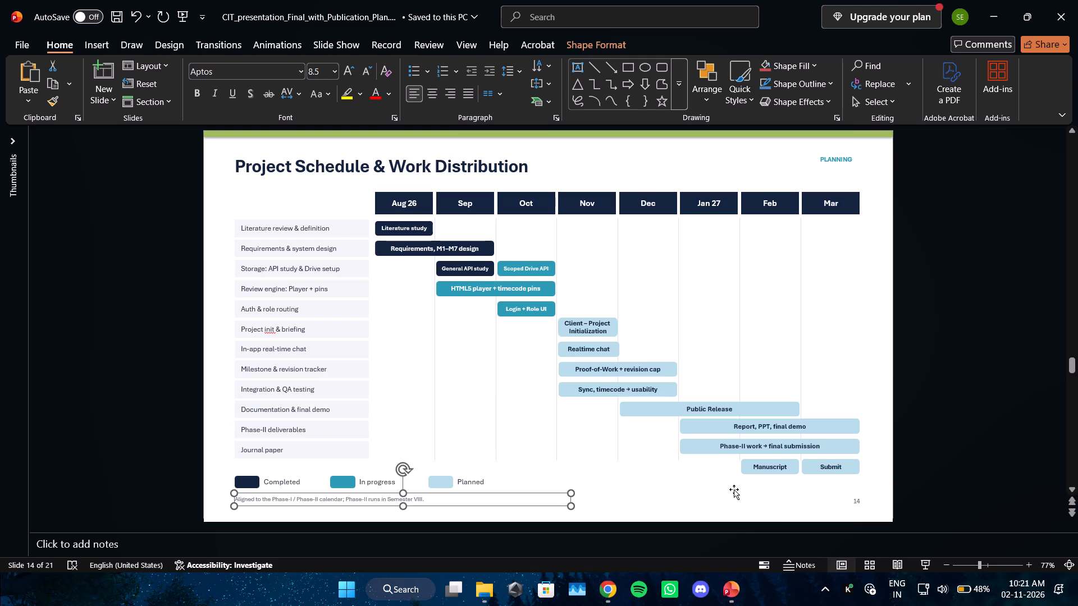
# Shorten the "Public Release" bar so it spans December to January, ending at the January–February gridline.
pyautogui.click(757, 414)
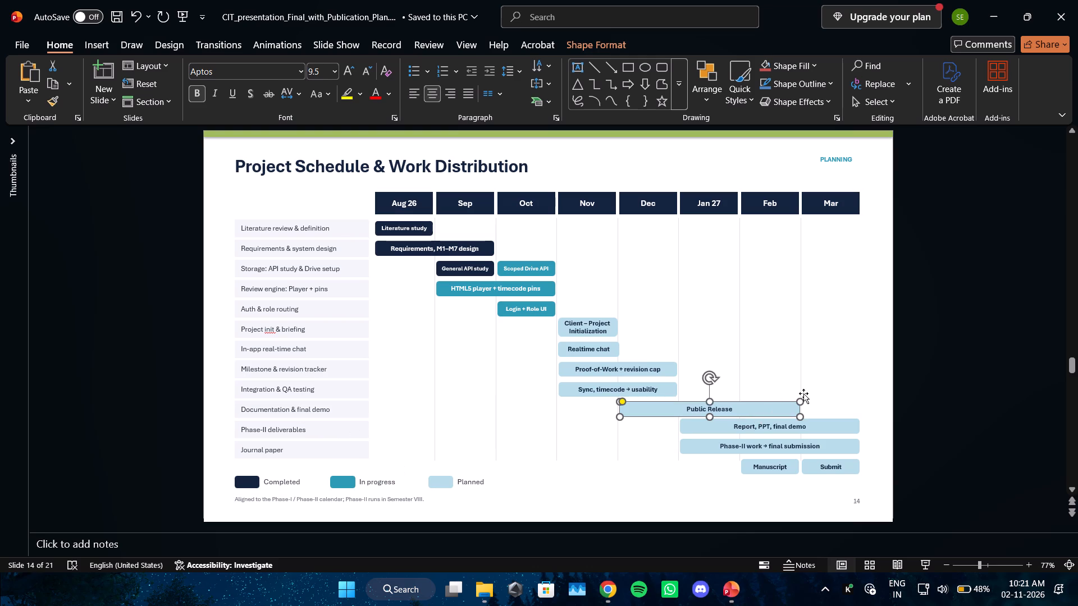
pyautogui.moveTo(798, 401); pyautogui.dragTo(763, 404)
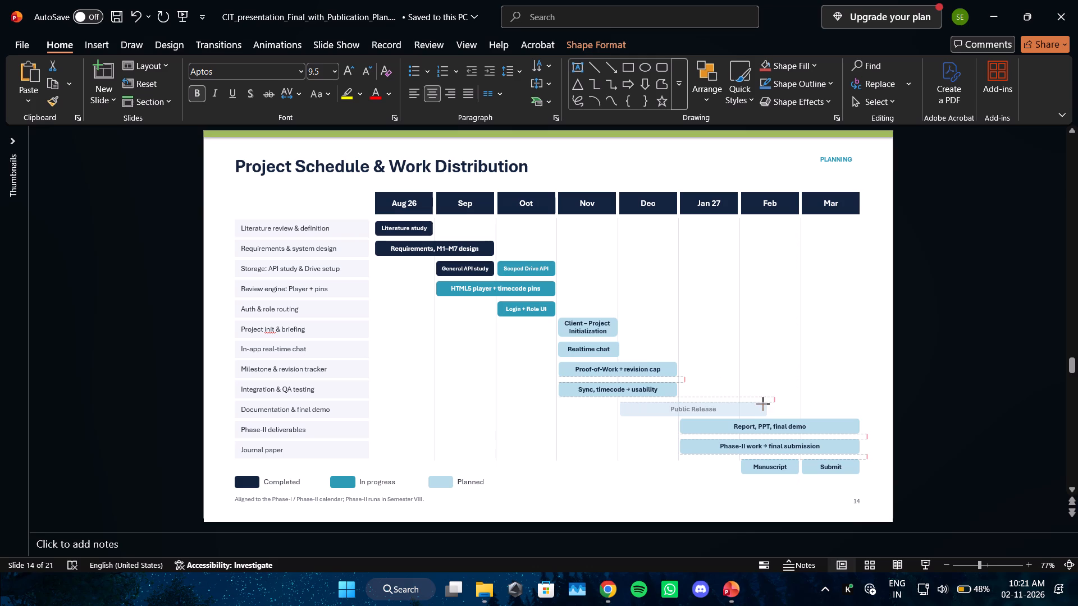
pyautogui.moveTo(763, 404); pyautogui.dragTo(739, 406)
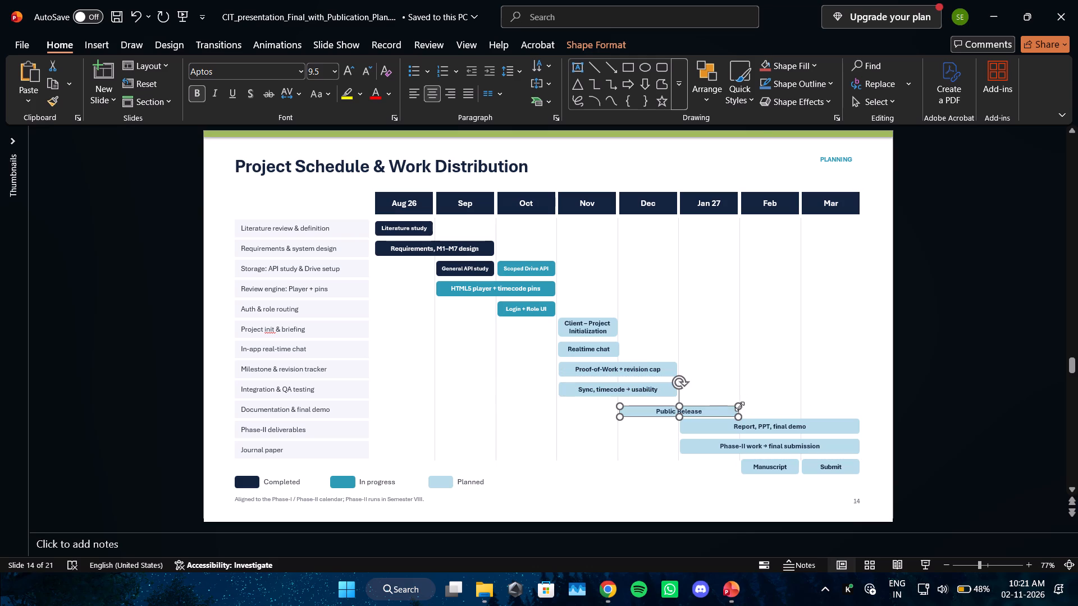
pyautogui.click(741, 406)
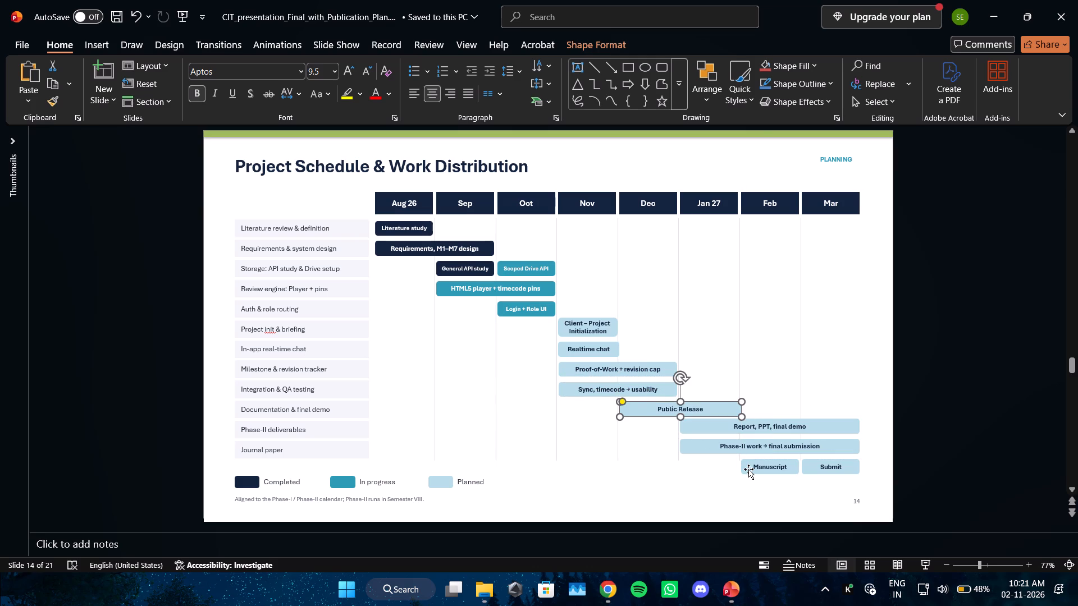
pyautogui.click(745, 511)
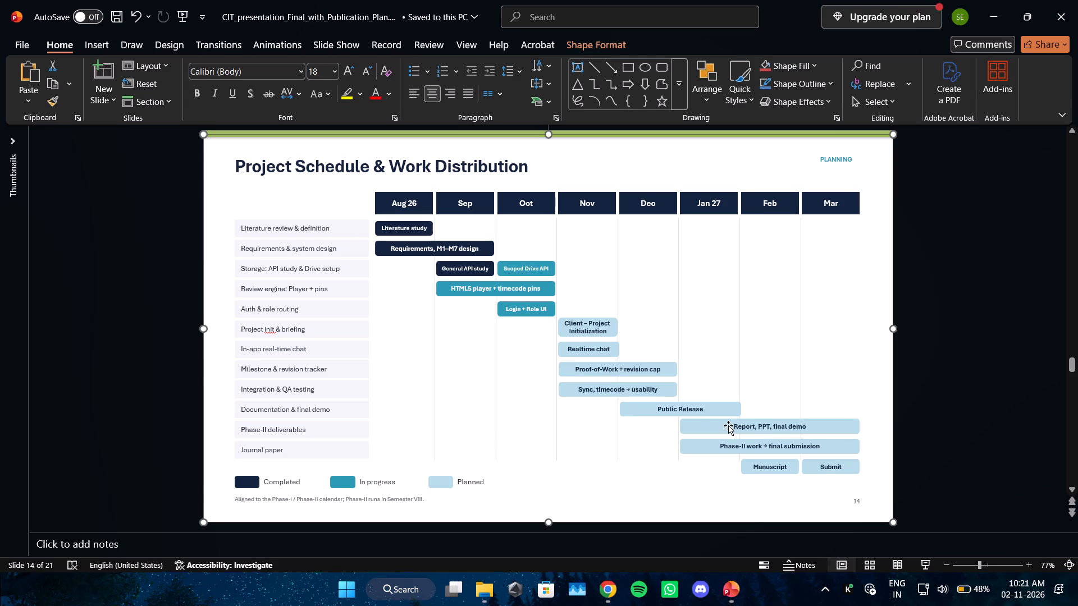
pyautogui.click(706, 406)
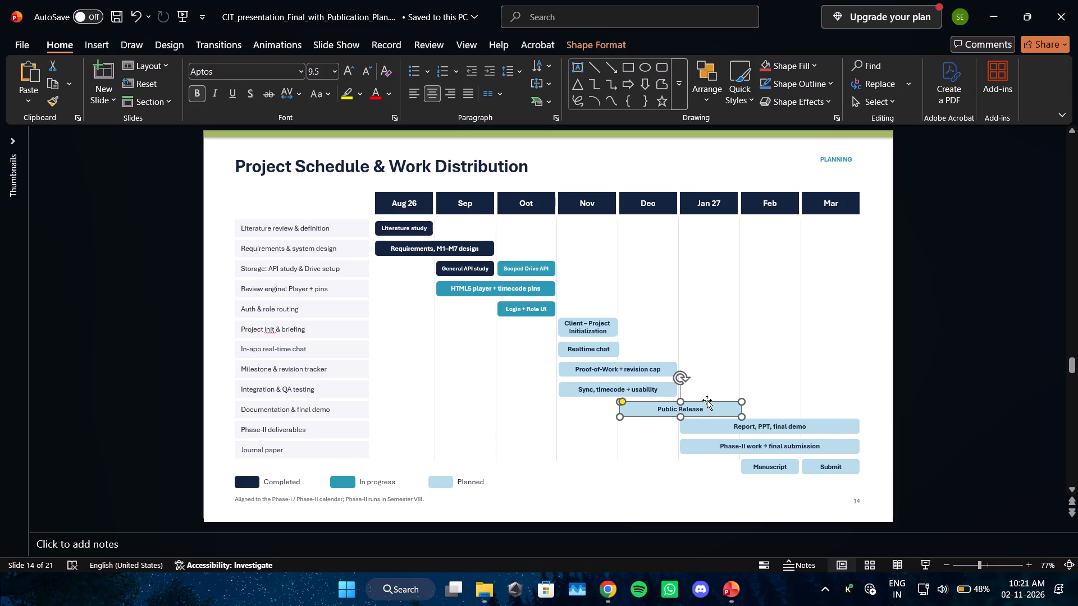
pyautogui.click(742, 401)
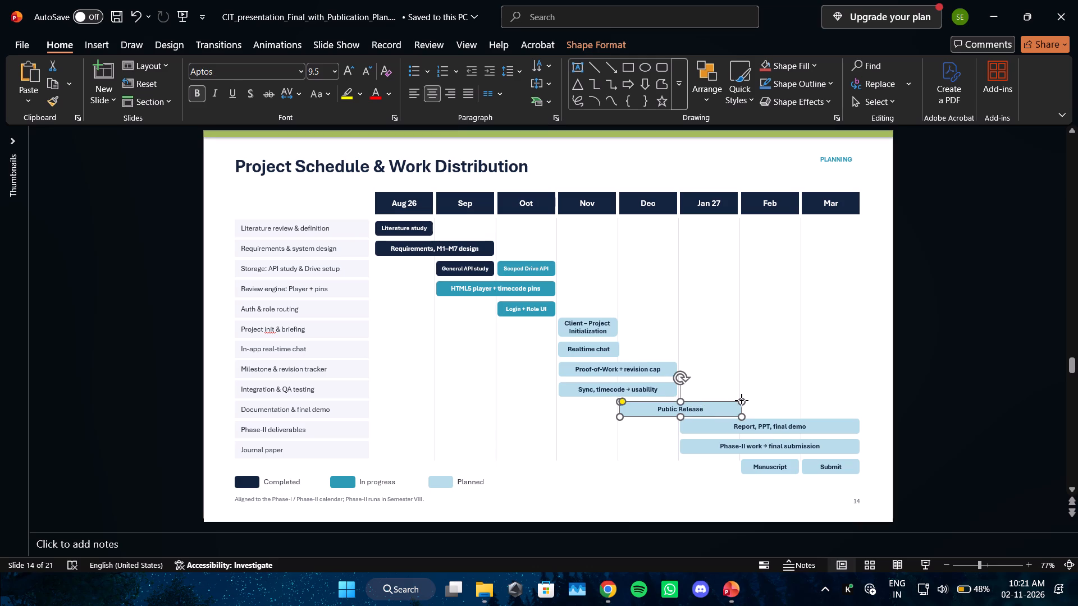
pyautogui.click(739, 398)
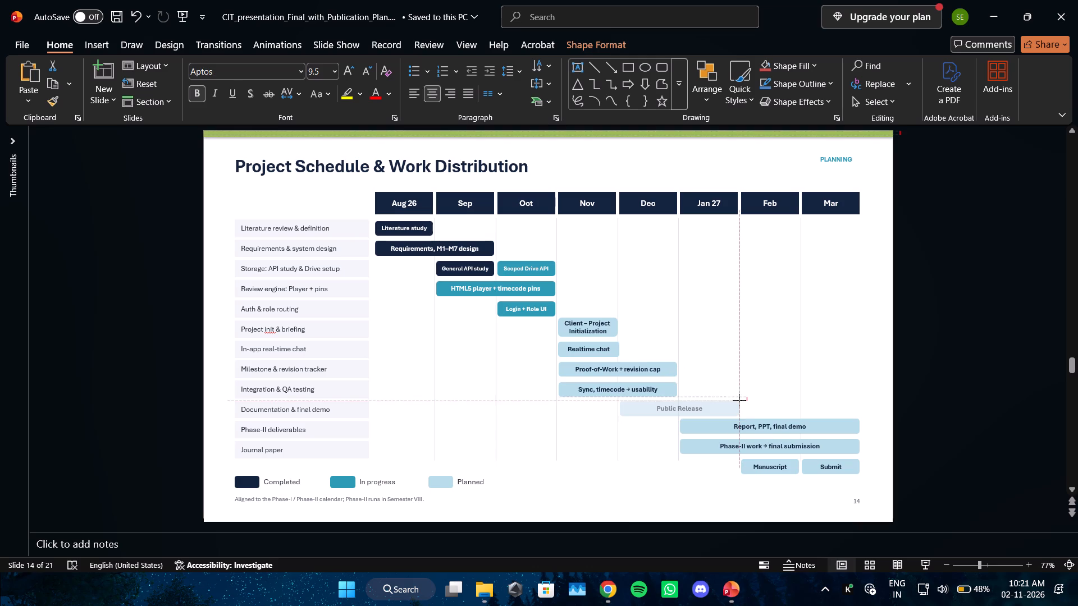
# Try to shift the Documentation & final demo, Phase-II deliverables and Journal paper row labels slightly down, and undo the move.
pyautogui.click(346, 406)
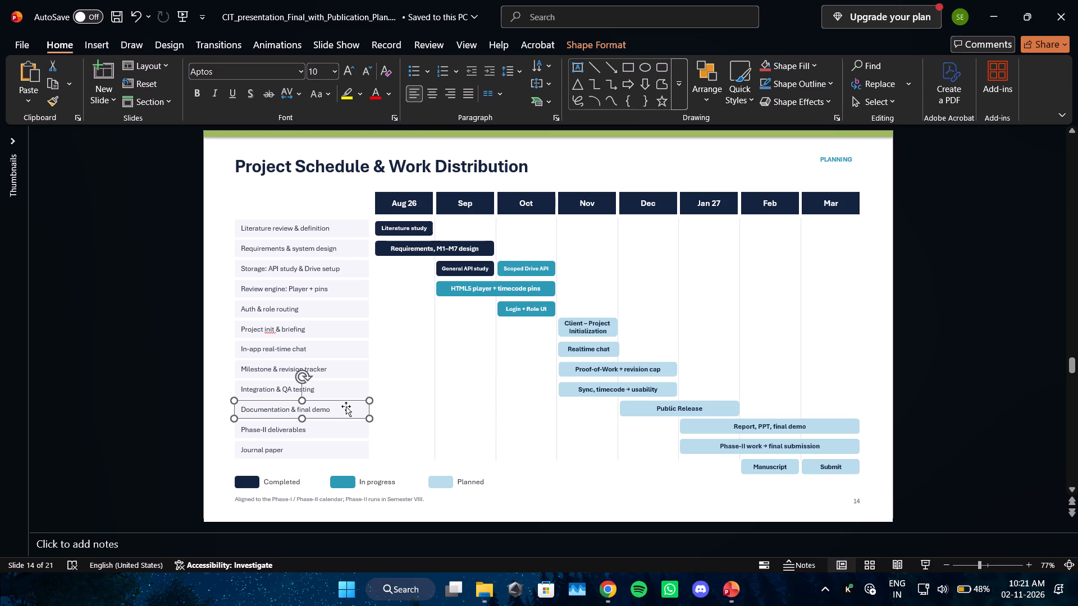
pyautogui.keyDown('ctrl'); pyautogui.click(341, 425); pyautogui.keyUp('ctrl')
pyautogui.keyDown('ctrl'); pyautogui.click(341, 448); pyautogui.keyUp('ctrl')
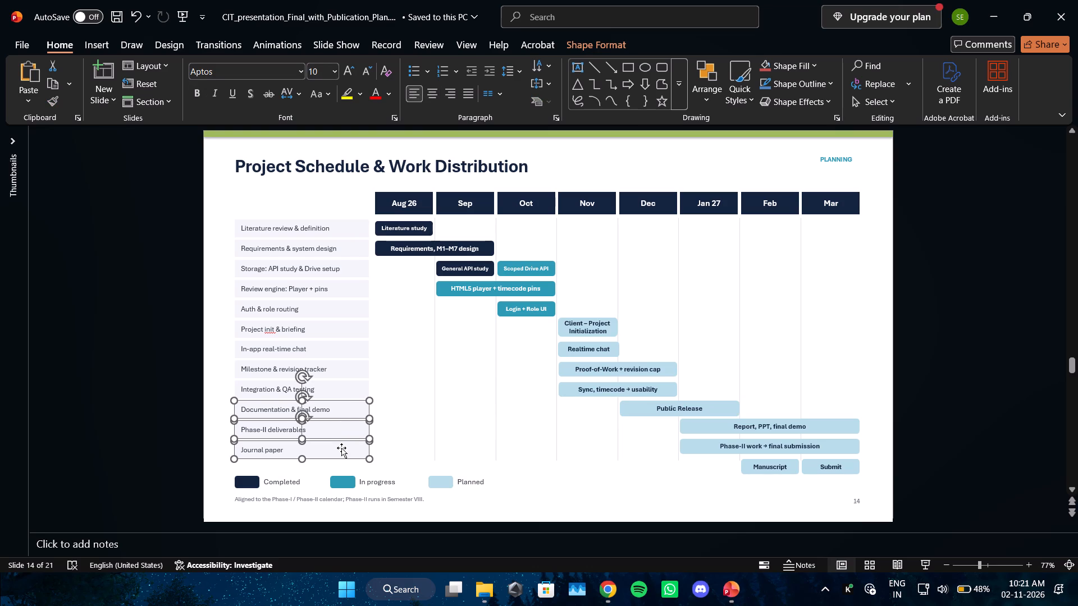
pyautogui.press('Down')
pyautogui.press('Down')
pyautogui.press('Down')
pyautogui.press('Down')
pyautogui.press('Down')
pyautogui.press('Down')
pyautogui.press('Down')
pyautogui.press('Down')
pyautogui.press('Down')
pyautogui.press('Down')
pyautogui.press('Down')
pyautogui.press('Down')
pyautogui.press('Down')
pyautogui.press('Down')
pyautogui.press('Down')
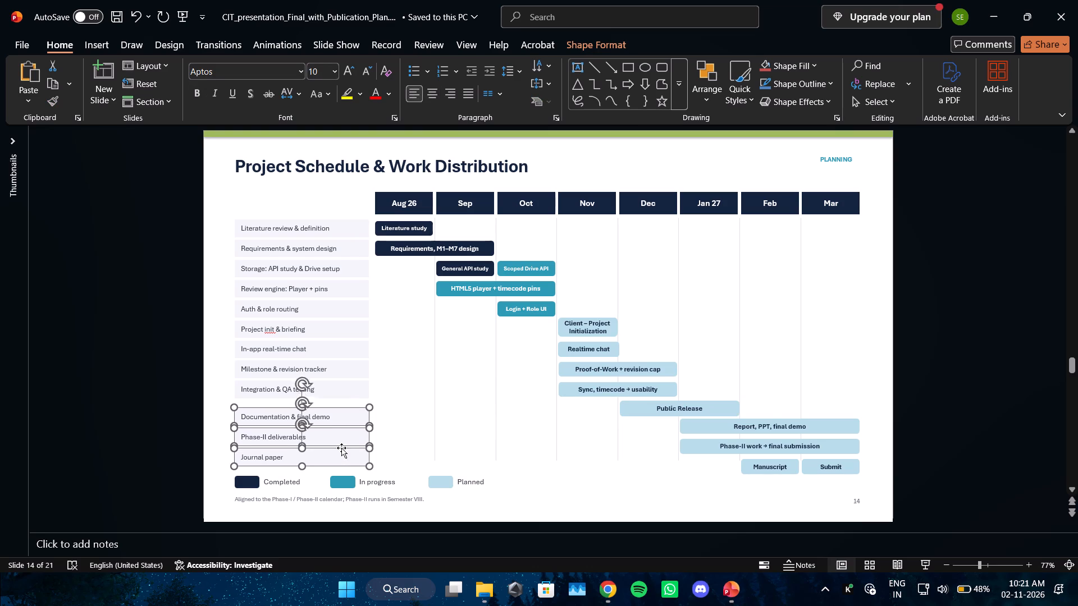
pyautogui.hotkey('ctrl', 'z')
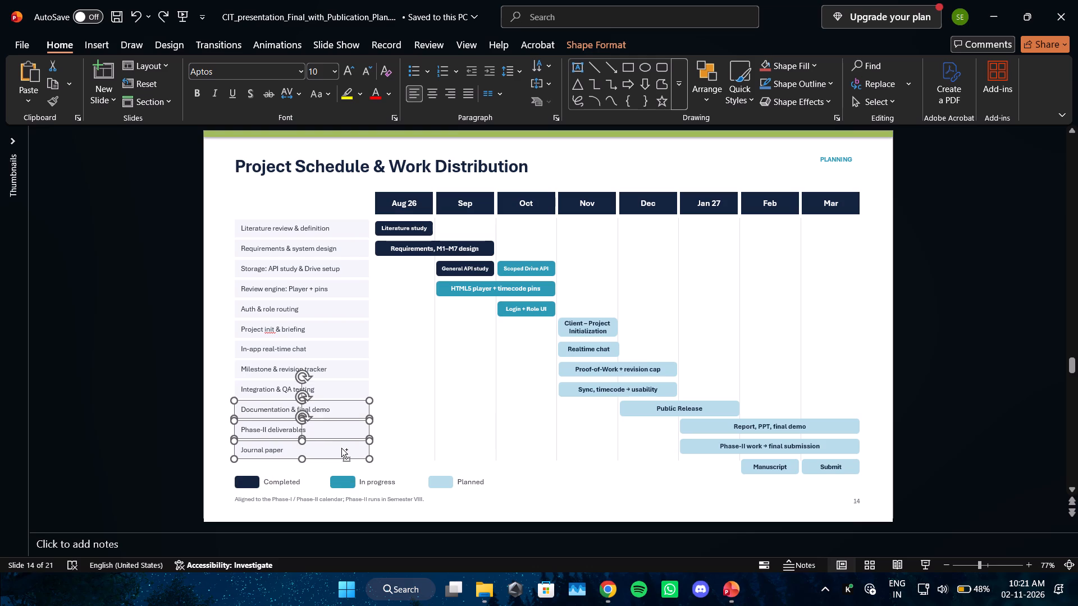
# Move the Completed, In progress and Planned legend items together with the footnote down towards the slide's bottom edge.
pyautogui.click(250, 481)
pyautogui.keyDown('ctrl'); pyautogui.click(283, 487); pyautogui.keyUp('ctrl')
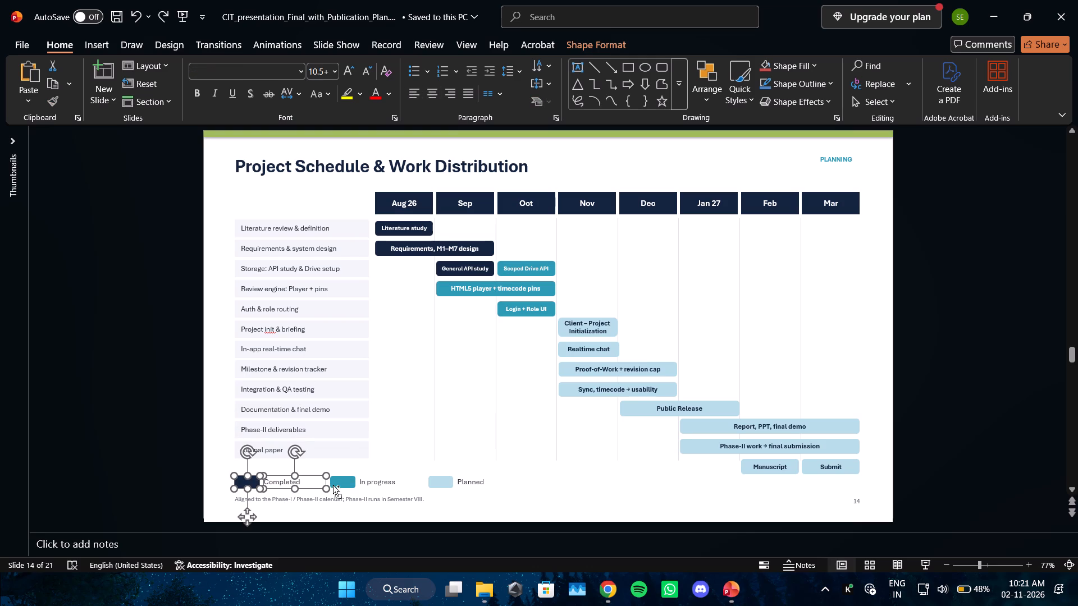
pyautogui.keyDown('ctrl'); pyautogui.click(334, 485); pyautogui.keyUp('ctrl')
pyautogui.keyDown('ctrl'); pyautogui.click(364, 481); pyautogui.keyUp('ctrl')
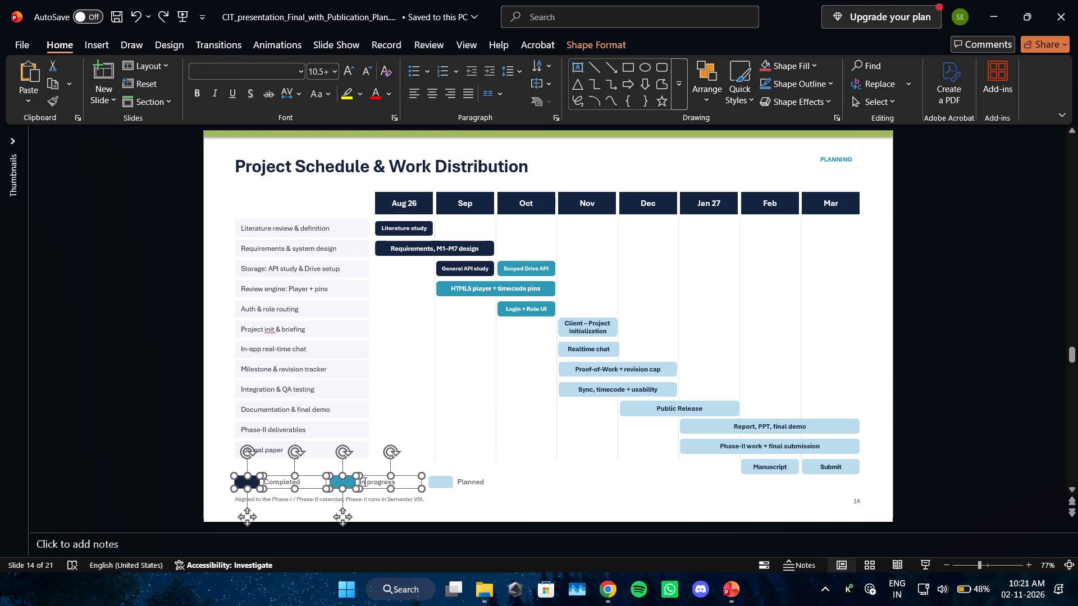
pyautogui.keyDown('ctrl'); pyautogui.click(435, 481); pyautogui.keyUp('ctrl')
pyautogui.keyDown('ctrl'); pyautogui.click(468, 482); pyautogui.keyUp('ctrl')
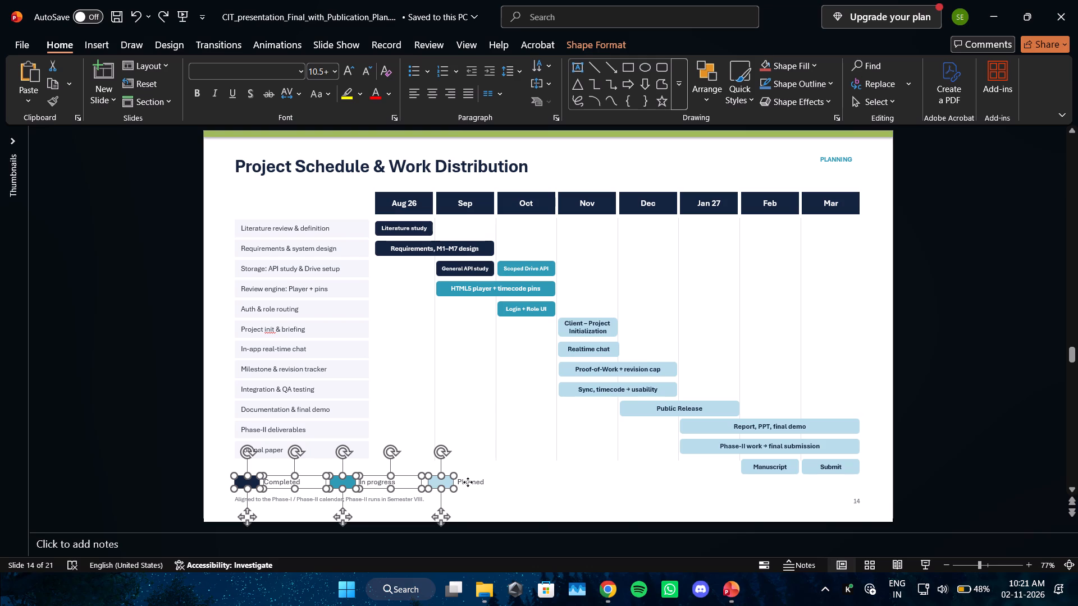
pyautogui.keyDown('ctrl'); pyautogui.click(412, 500); pyautogui.keyUp('ctrl')
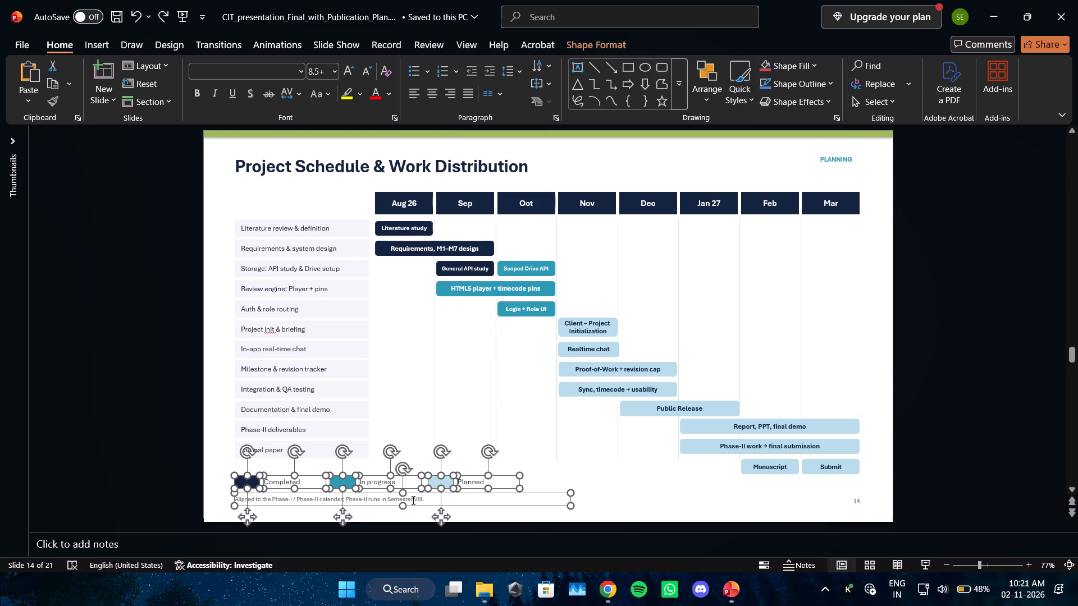
pyautogui.press('Down')
pyautogui.press('Down')
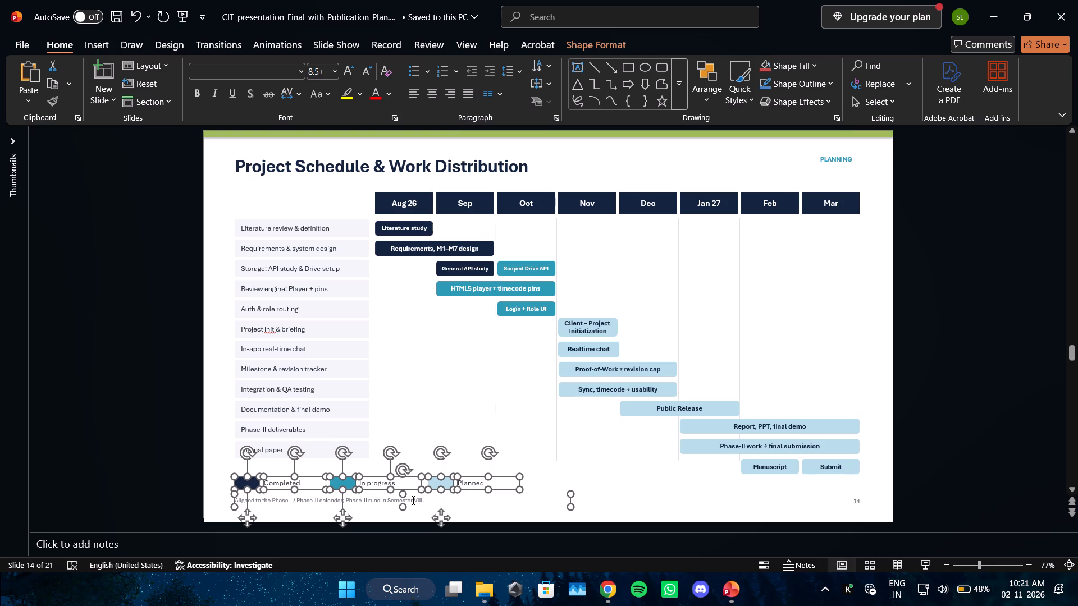
pyautogui.press('Down')
pyautogui.press('Down')
pyautogui.press('Down')
pyautogui.press('Down')
pyautogui.press('Down')
pyautogui.press('Down')
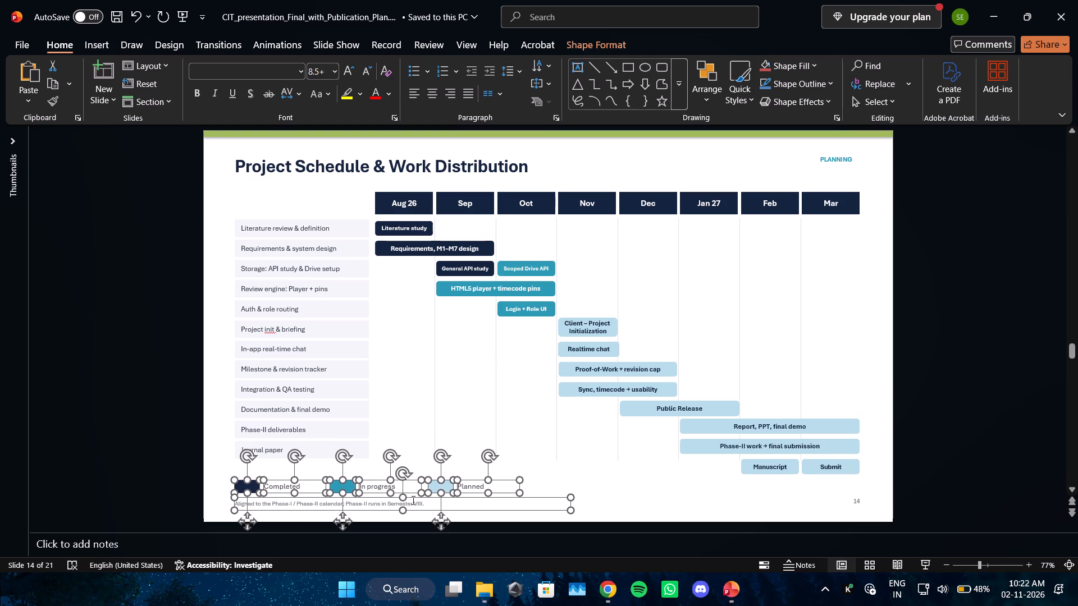
pyautogui.press('Down')
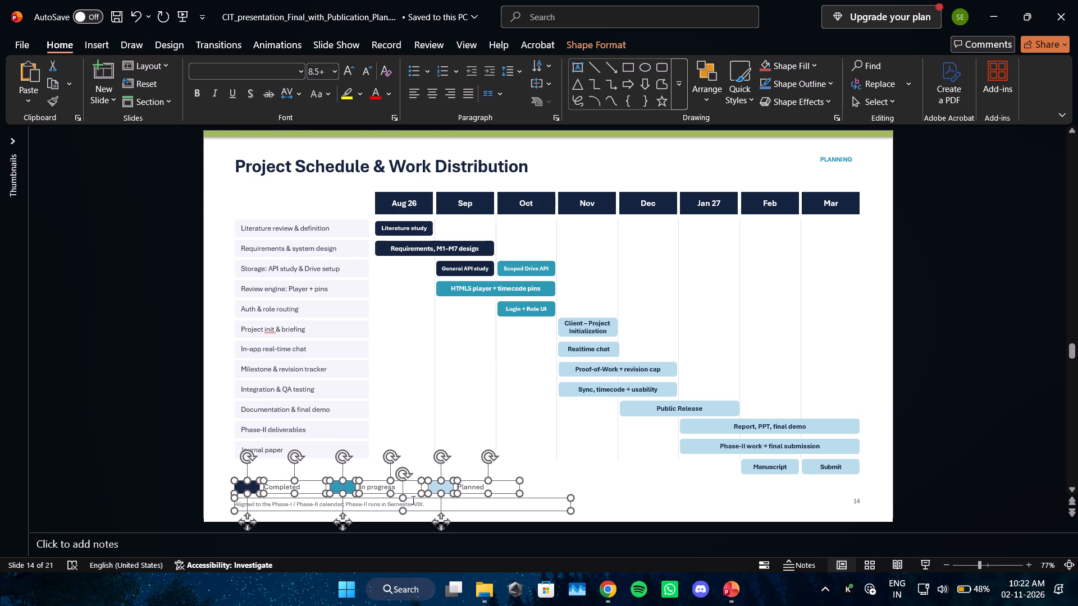
pyautogui.press('Down')
pyautogui.press('Down')
pyautogui.press('Down')
pyautogui.press('Down')
pyautogui.press('Down')
pyautogui.press('Down')
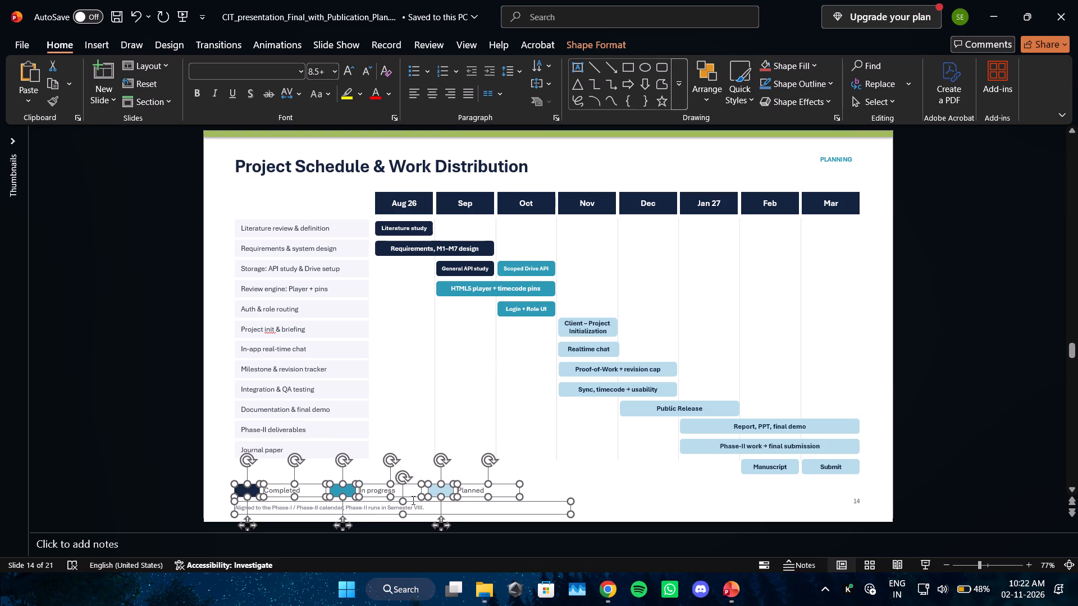
pyautogui.press('Down')
pyautogui.press('Down')
pyautogui.press('Down')
pyautogui.press('Down')
pyautogui.press('Down')
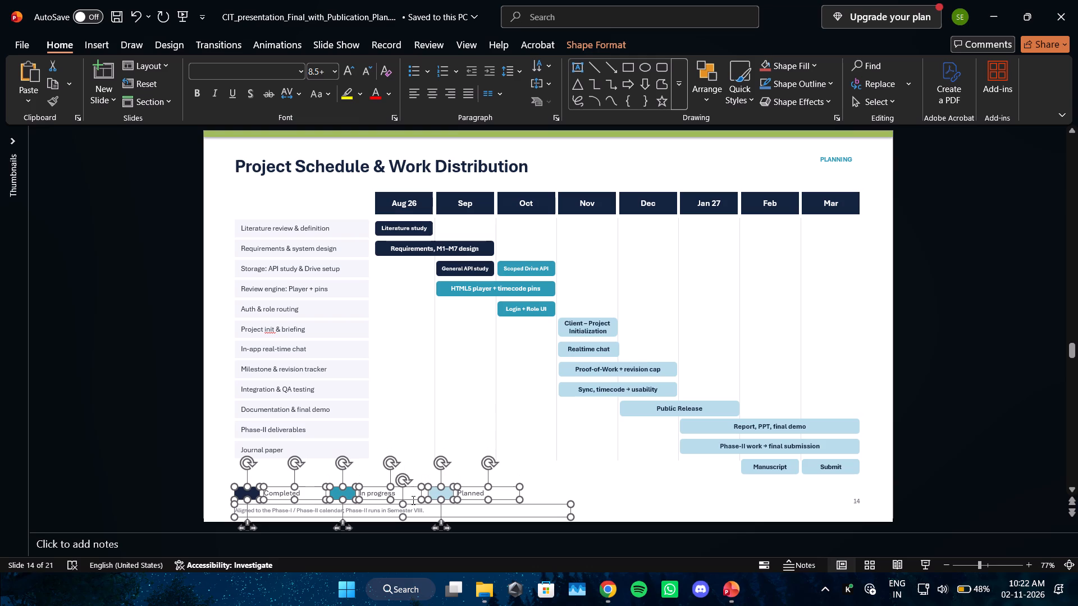
pyautogui.press('Up')
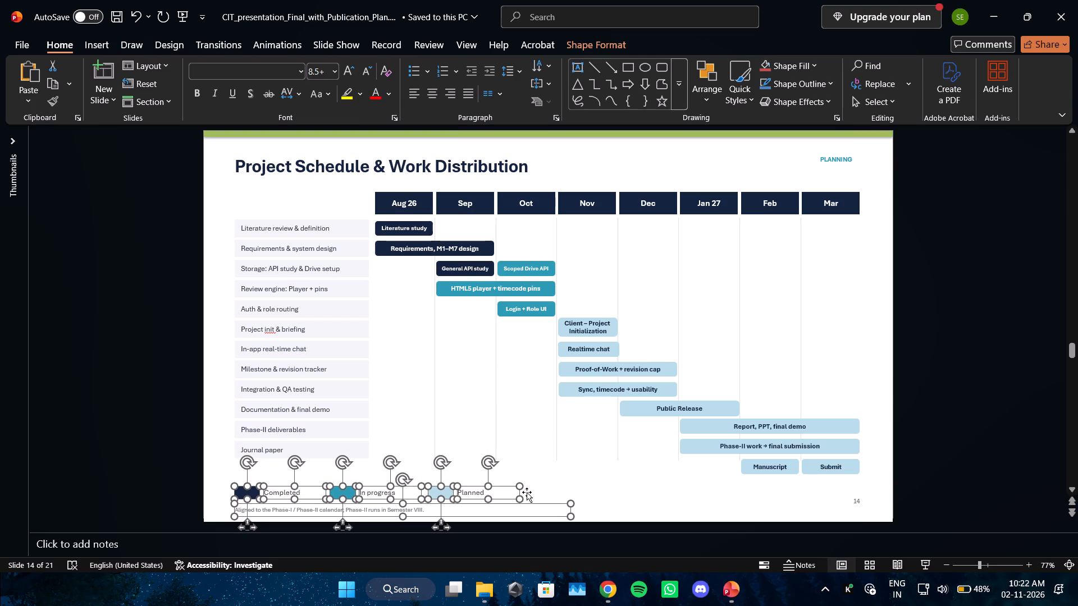
# Move the Phase-II deliverables, Journal paper and Documentation & final demo row labels down one row, leaving a gap below Integration & QA testing.
pyautogui.click(362, 429)
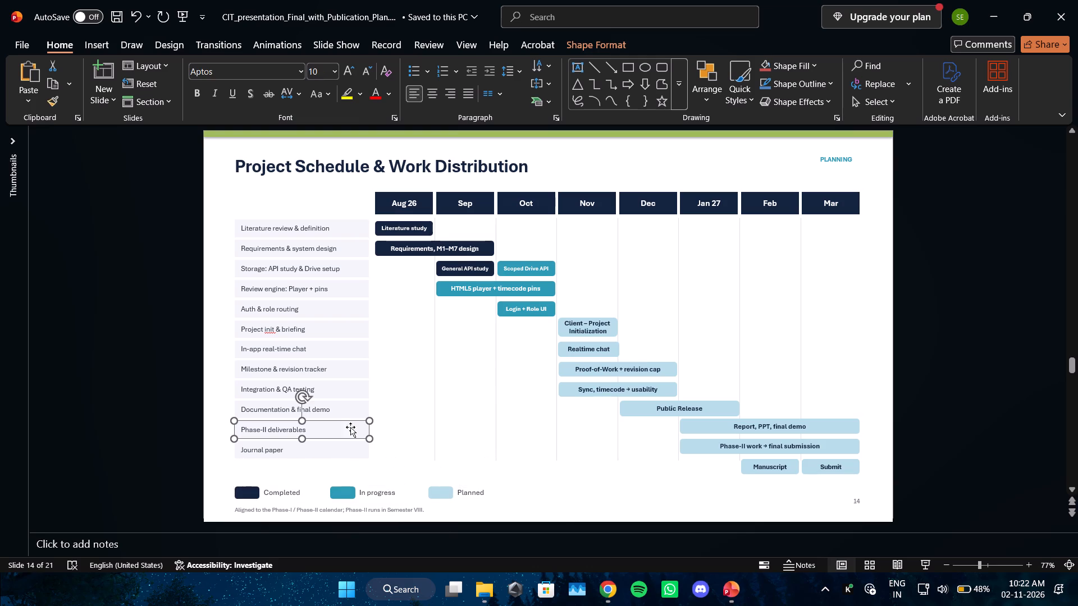
pyautogui.keyDown('ctrl'); pyautogui.click(312, 450); pyautogui.keyUp('ctrl')
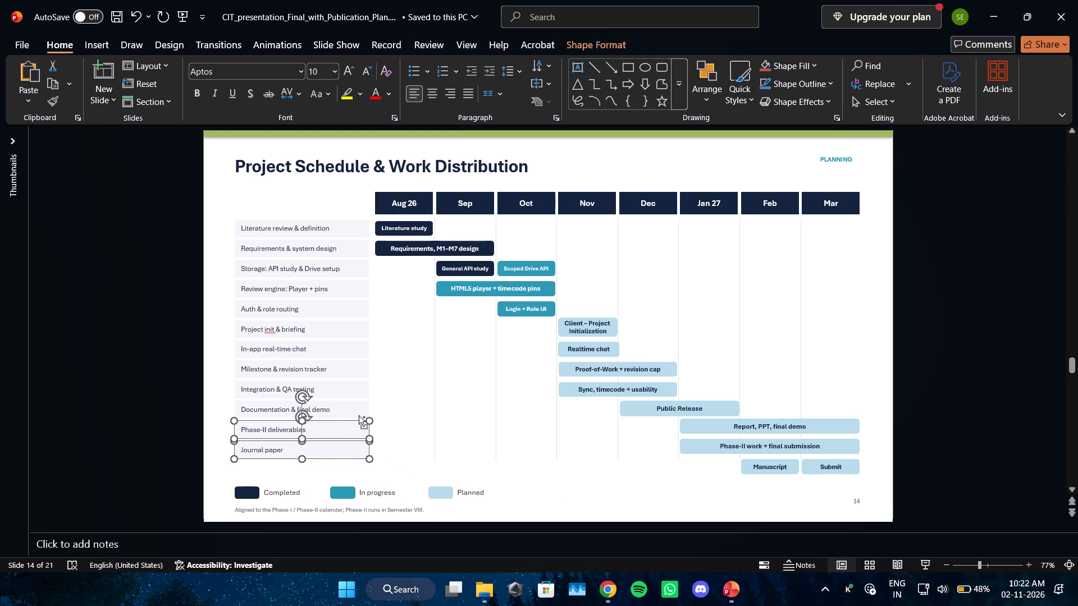
pyautogui.keyDown('ctrl'); pyautogui.click(357, 402); pyautogui.keyUp('ctrl')
pyautogui.press('Down')
pyautogui.press('Down')
pyautogui.press('Down')
pyautogui.press('Down')
pyautogui.press('Down')
pyautogui.press('Down')
pyautogui.press('Down')
pyautogui.press('Down')
pyautogui.press('Down')
pyautogui.press('Down')
pyautogui.press('Down')
pyautogui.press('Down')
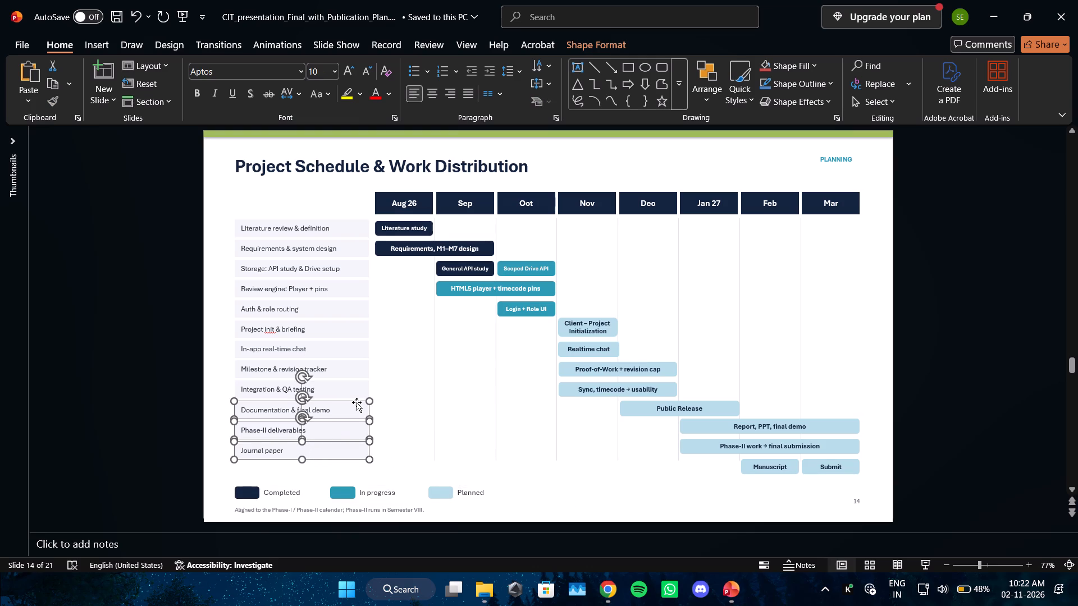
pyautogui.press('Down')
pyautogui.press('Down')
pyautogui.press('Down')
pyautogui.press('Down')
pyautogui.press('Down')
pyautogui.press('Down')
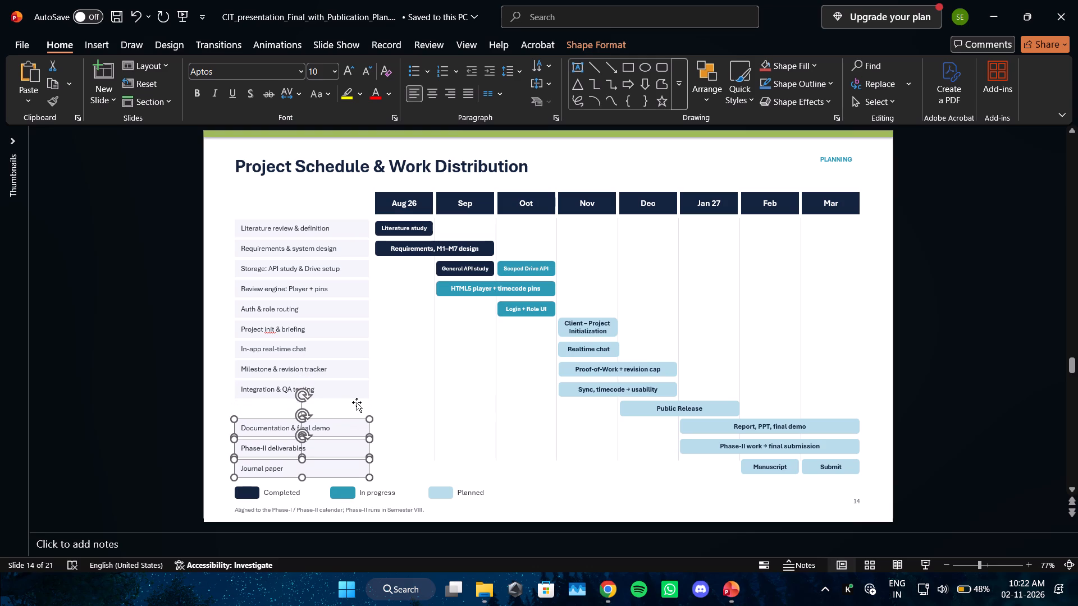
pyautogui.press('Down')
pyautogui.press('Down')
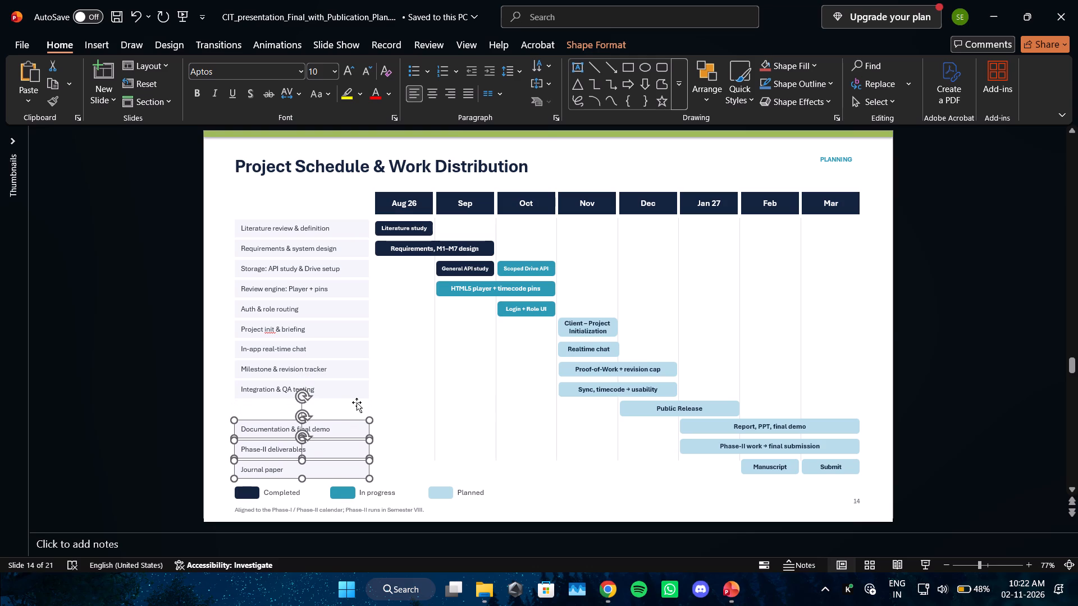
pyautogui.click(357, 402)
# Duplicate the Integration & QA testing row label and align the copy in the empty row directly beneath it.
pyautogui.click(355, 387)
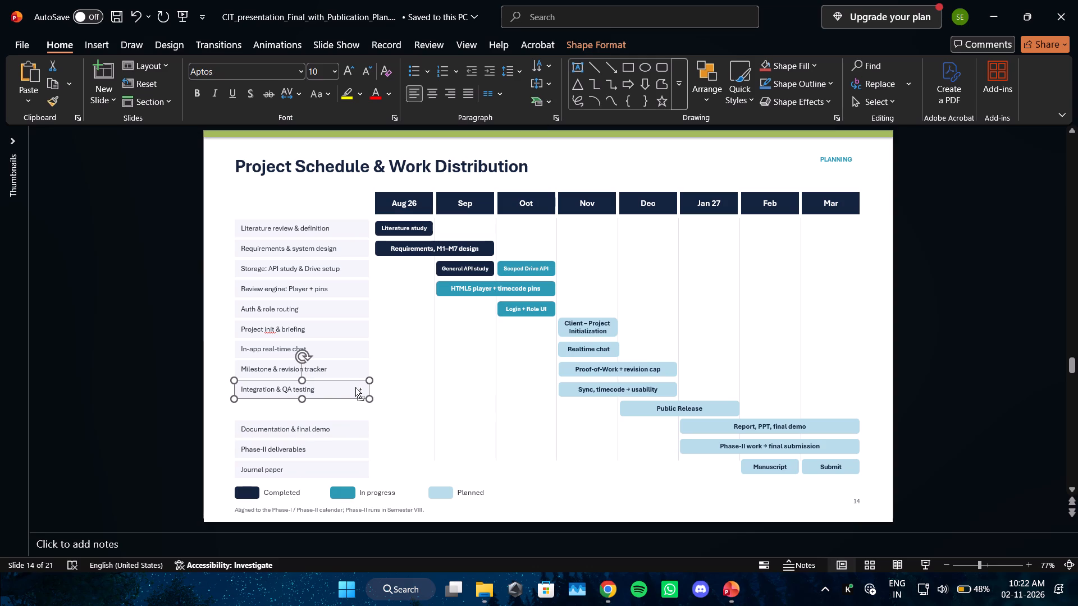
pyautogui.hotkey('ctrl', 'd')
pyautogui.press('Down')
pyautogui.press('Left')
pyautogui.press('Left')
pyautogui.press('Left')
pyautogui.press('Left')
pyautogui.press('Left')
pyautogui.press('Left')
pyautogui.press('Left')
pyautogui.press('Left')
pyautogui.press('Left')
pyautogui.press('Left')
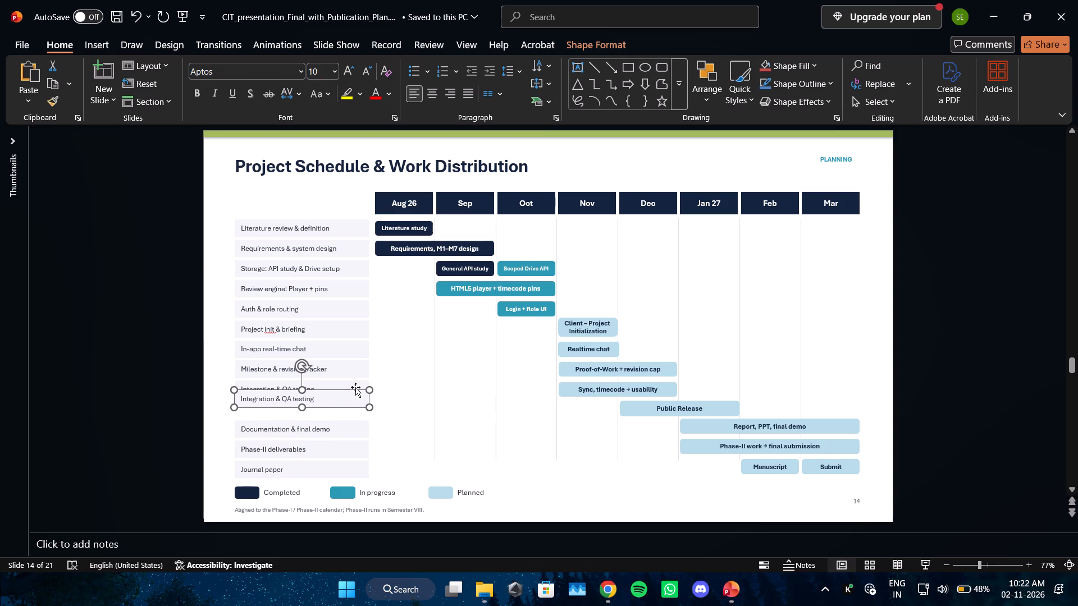
pyautogui.press('Down')
pyautogui.press('Down')
pyautogui.press('Right')
pyautogui.press('Down')
pyautogui.press('Down')
pyautogui.press('Right')
pyautogui.press('Down')
pyautogui.press('Down')
pyautogui.press('Right')
pyautogui.press('Down')
pyautogui.press('Down')
pyautogui.press('Down')
pyautogui.press('Down')
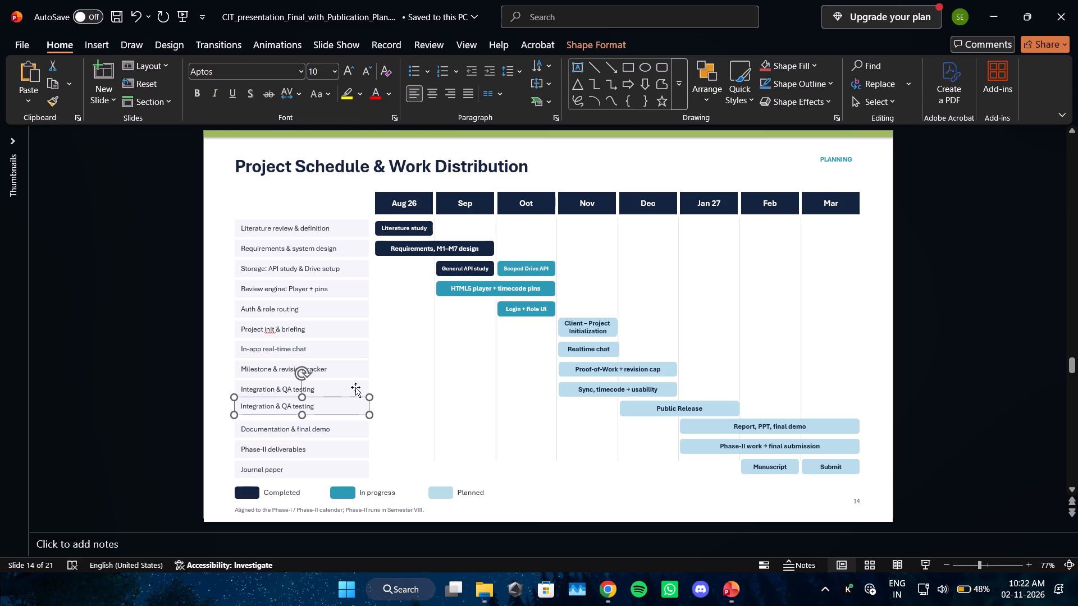
pyautogui.press('Down')
pyautogui.press('Down')
pyautogui.press('Down')
pyautogui.press('Down')
pyautogui.press('Down')
pyautogui.press('Down')
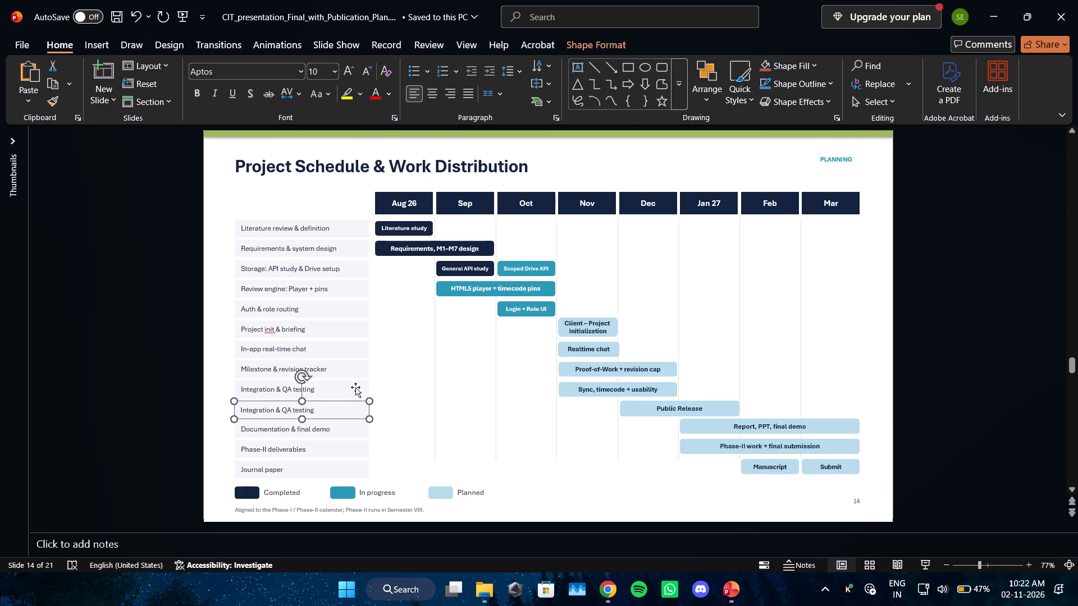
pyautogui.click(355, 387)
# Replace the duplicated row label's text with "Public Release".
pyautogui.tripleClick(296, 408)
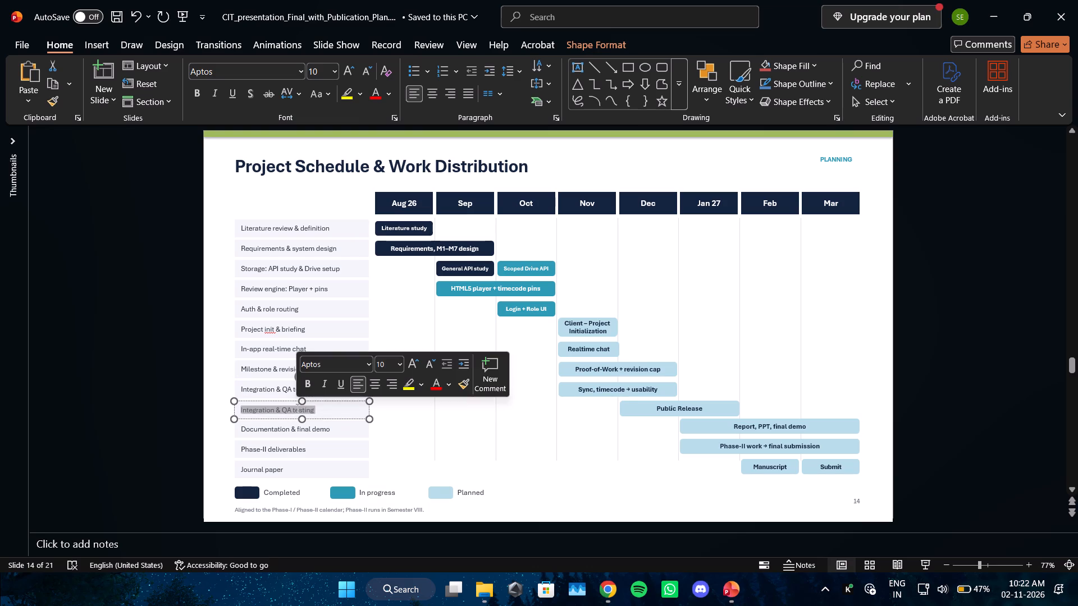
pyautogui.write('Public Release')
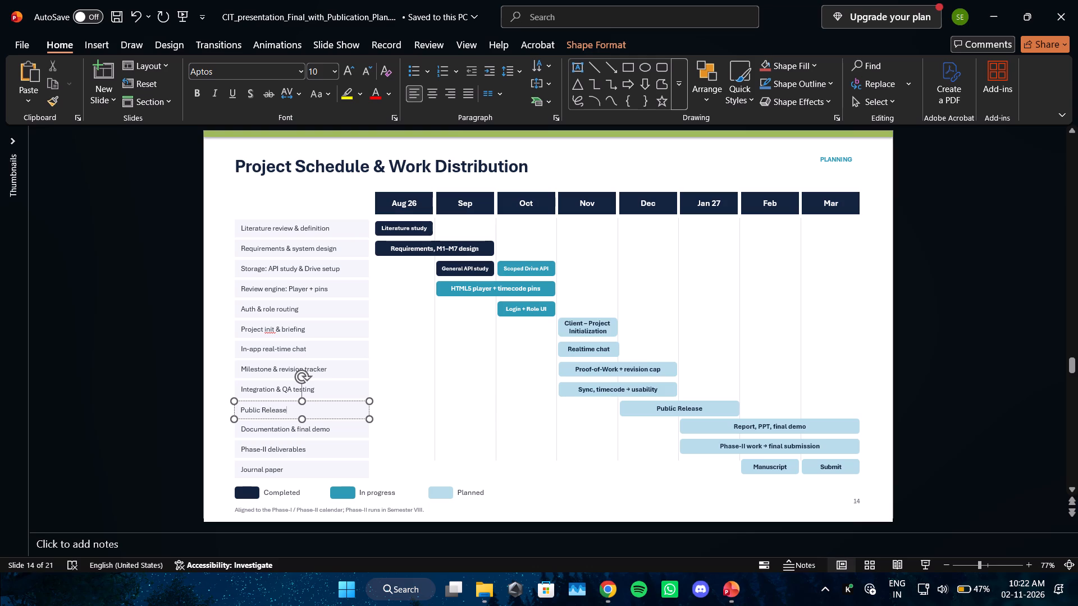
pyautogui.click(214, 426)
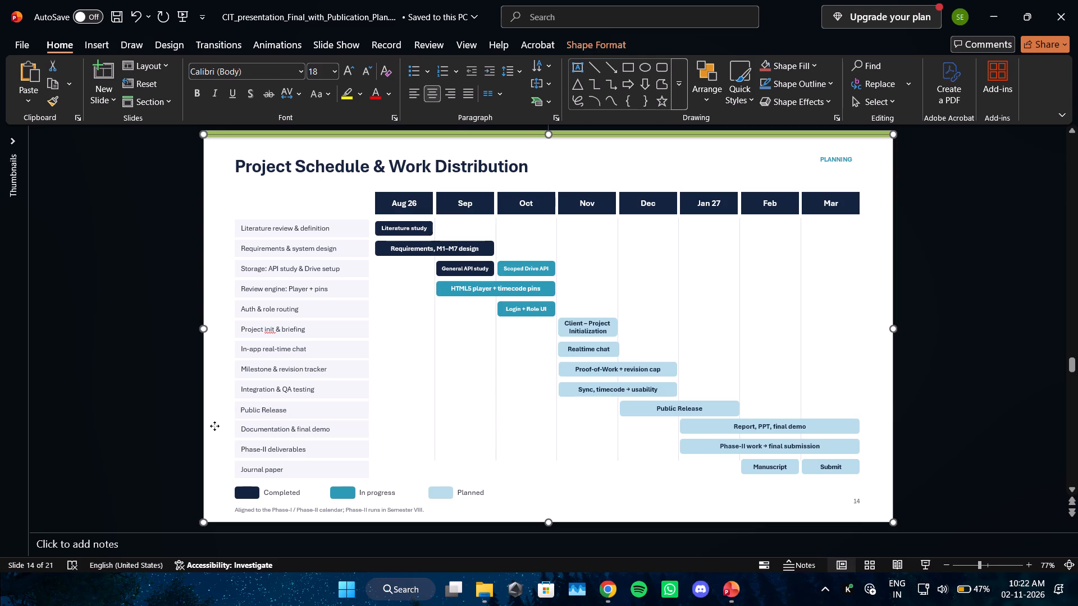
pyautogui.click(214, 426)
# Resize the "Public Release" bar slightly taller and narrower so it ends flush with the Jan 27 column header's edge.
pyautogui.click(704, 408)
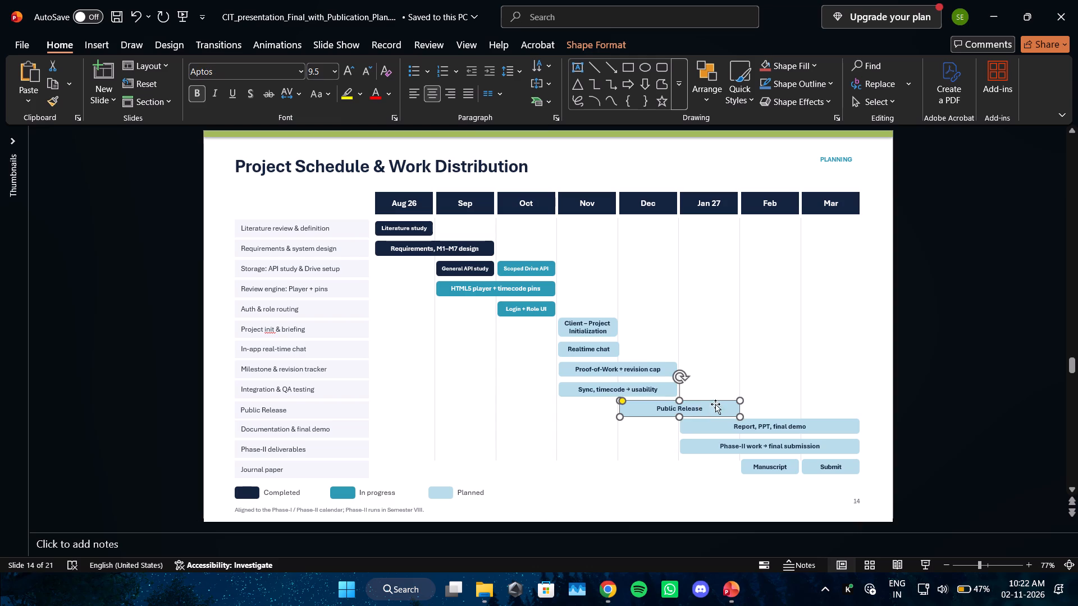
pyautogui.click(738, 399)
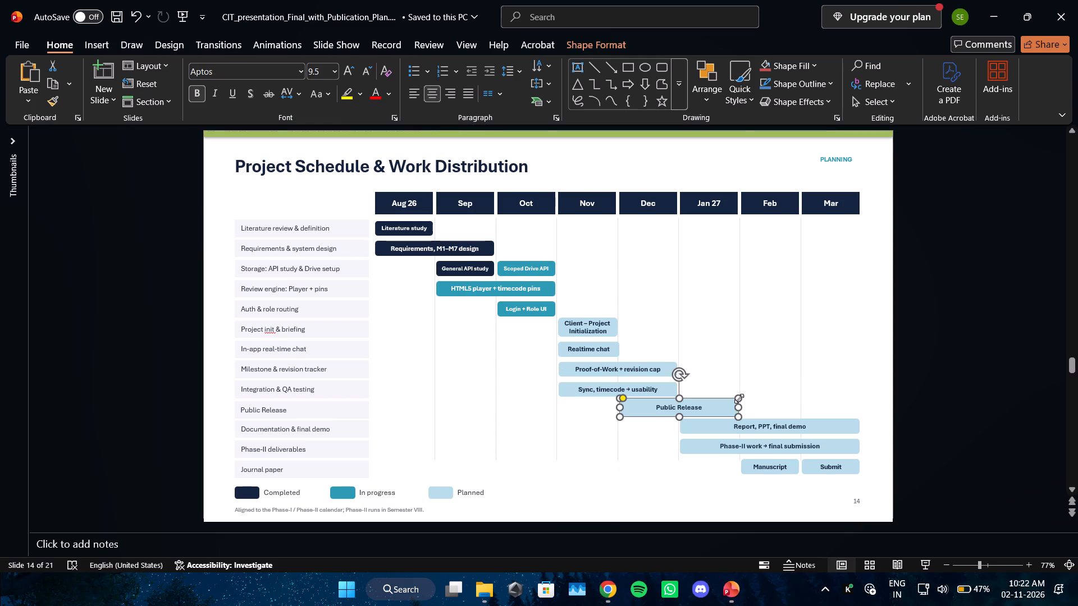
pyautogui.click(657, 513)
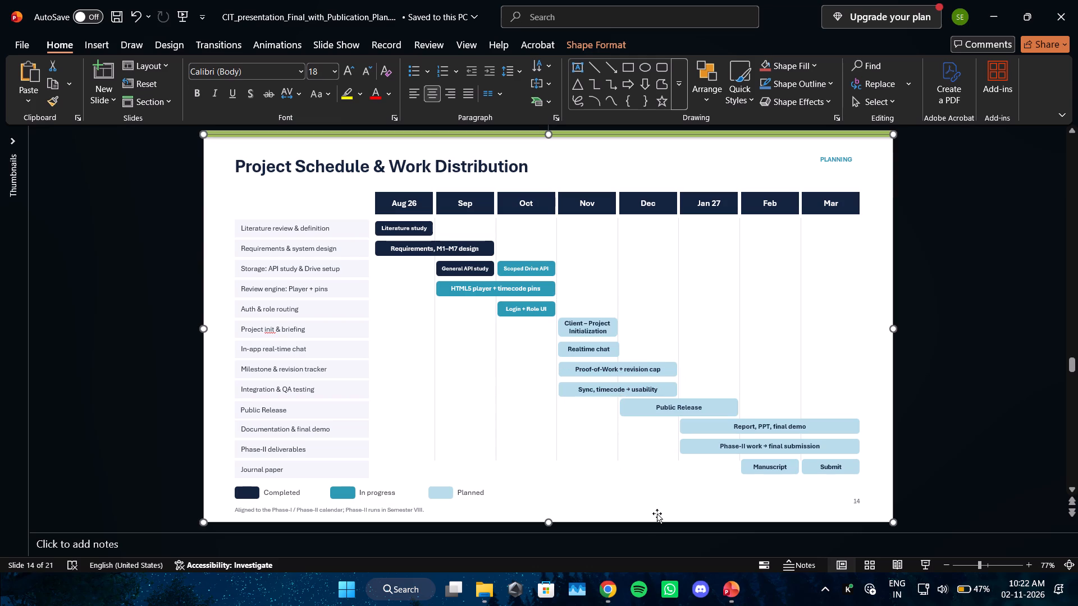
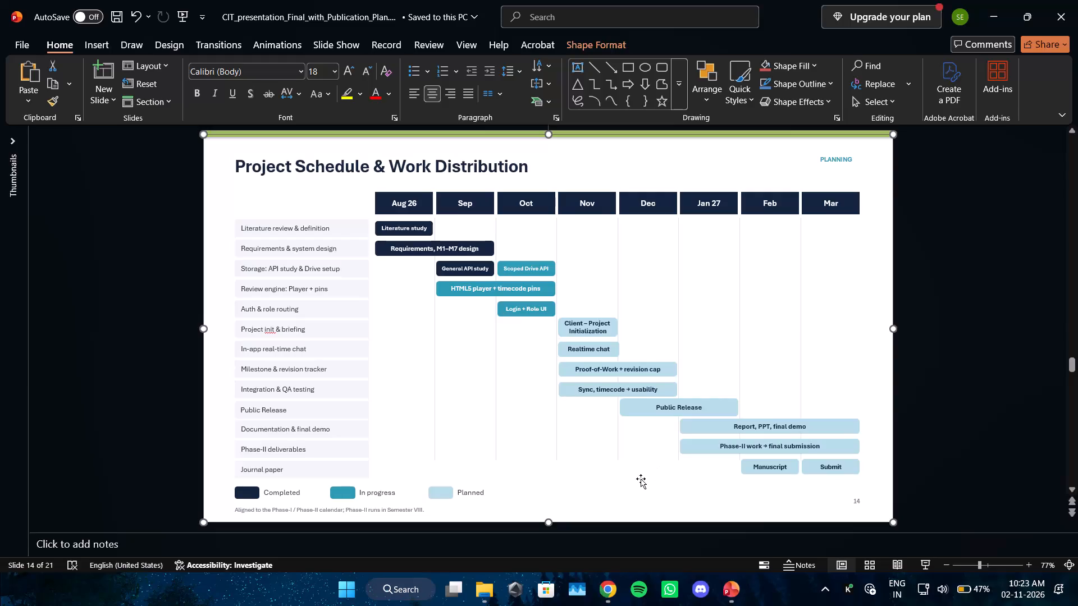
# Deselect everything and review the schedule chart, continuing through the following slides to the Publication Plan: Target Journal slide.
pyautogui.click(641, 479)
pyautogui.click(1016, 307)
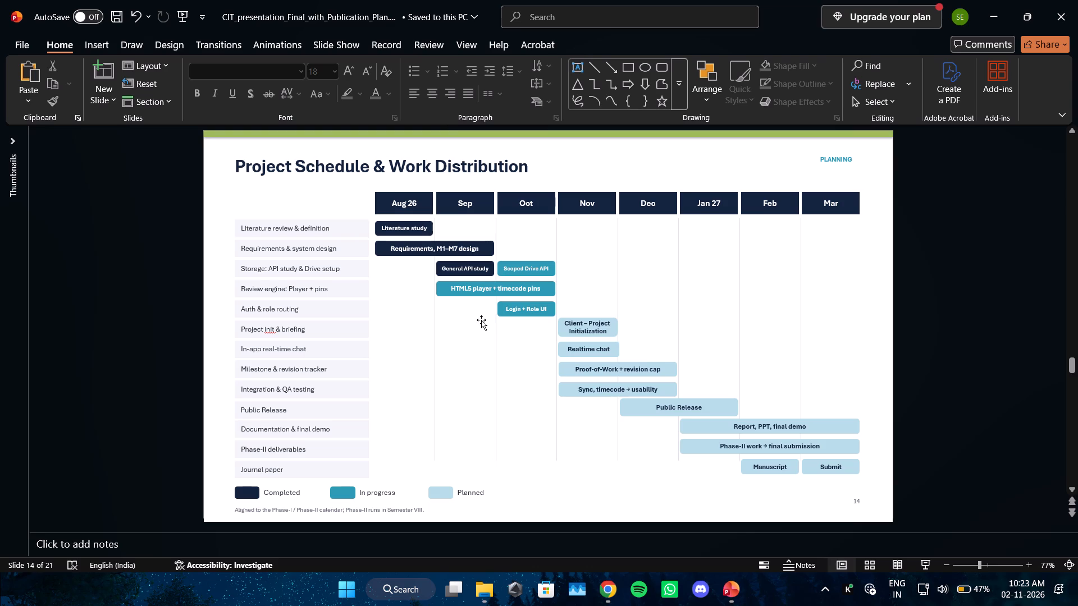
pyautogui.scroll(-2, 481, 320)
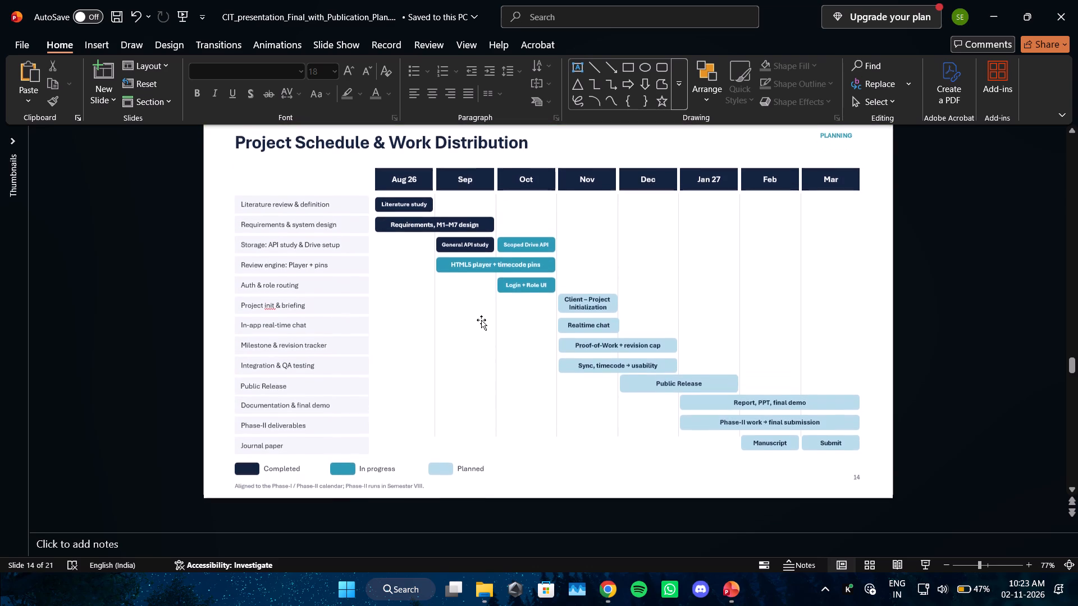
pyautogui.scroll(-2, 481, 320)
pyautogui.click(956, 344)
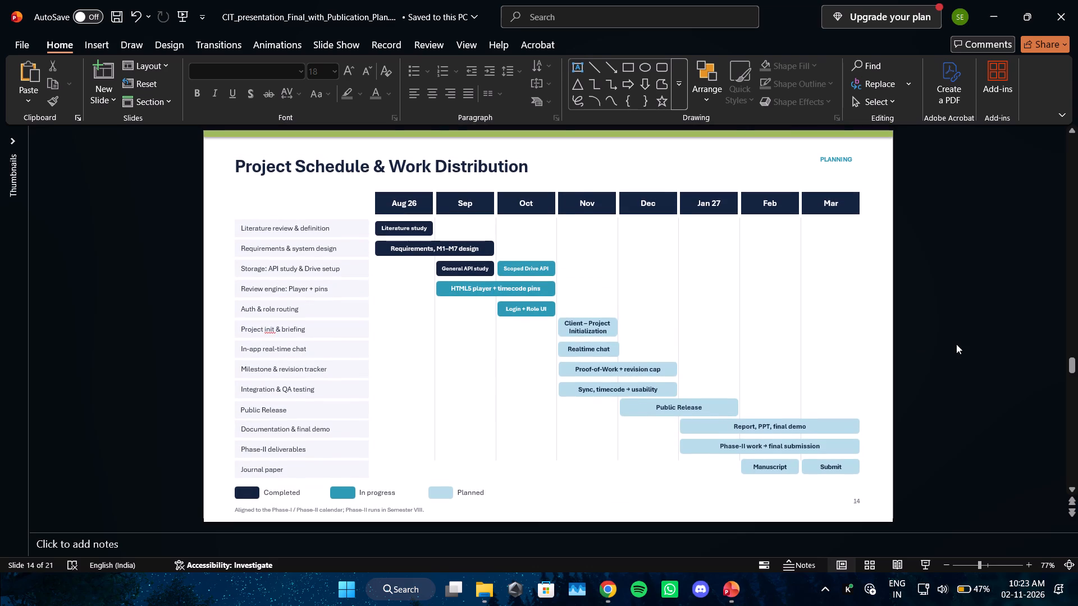
pyautogui.press('Down')
pyautogui.press('Down')
pyautogui.press('Down')
pyautogui.press('Down')
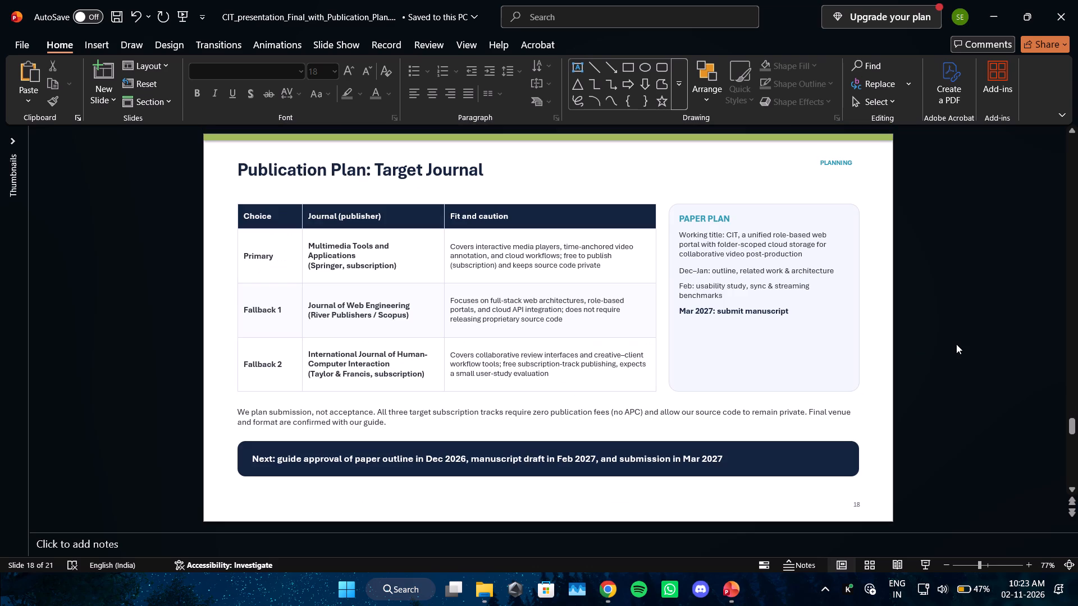
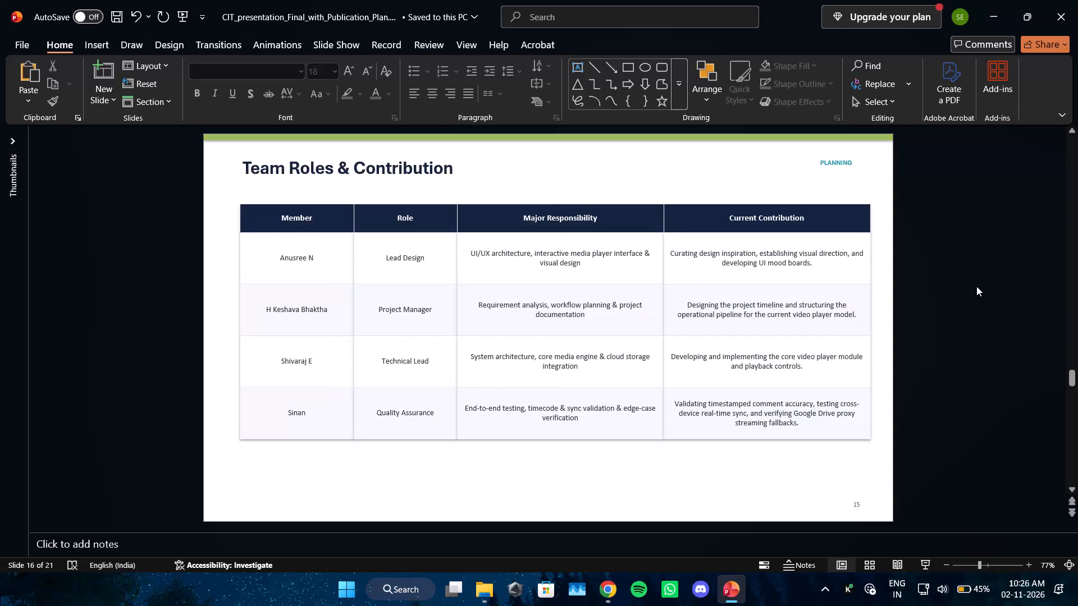
# Review the slides back to Use Case Diagram, and forward again to Preliminary Design / Implementation.
pyautogui.press('Up')
pyautogui.press('Up')
pyautogui.press('Up')
pyautogui.press('Up')
pyautogui.press('Up')
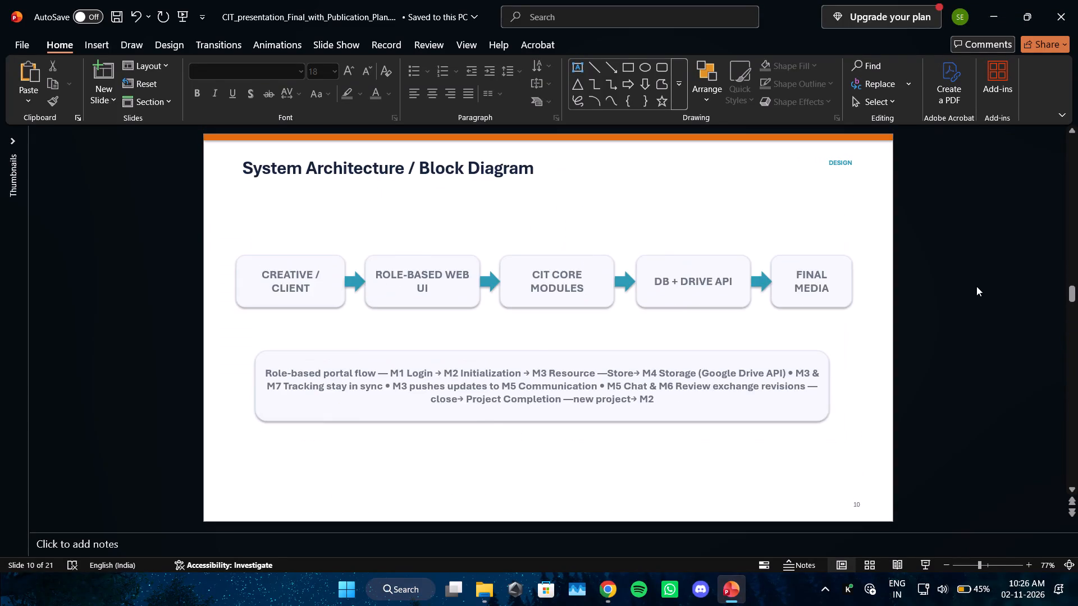
pyautogui.press('Up')
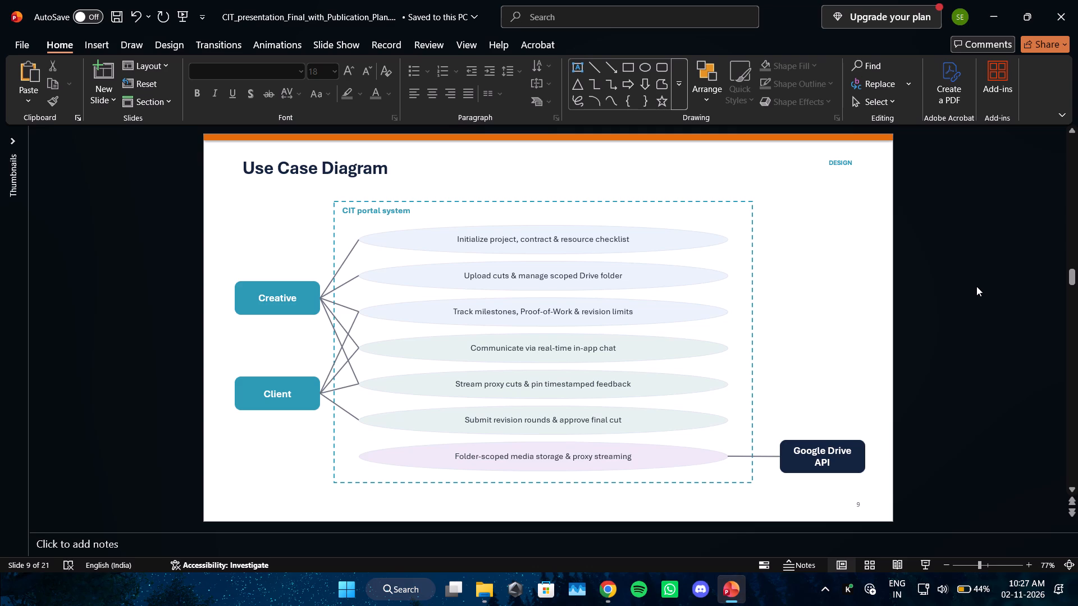
pyautogui.press('Down')
pyautogui.press('Down')
pyautogui.press('Down')
pyautogui.press('Down')
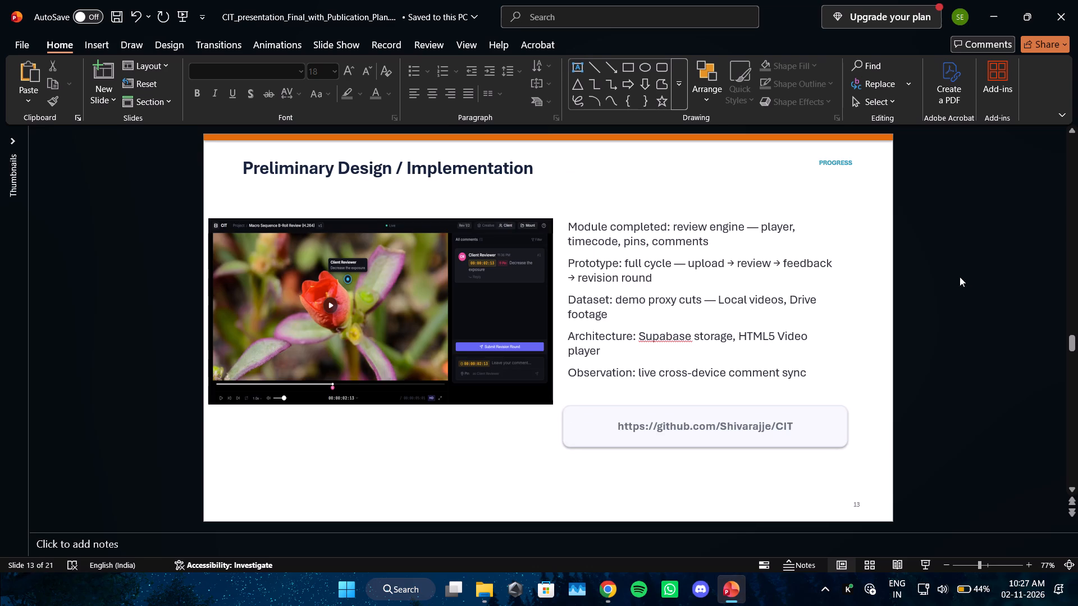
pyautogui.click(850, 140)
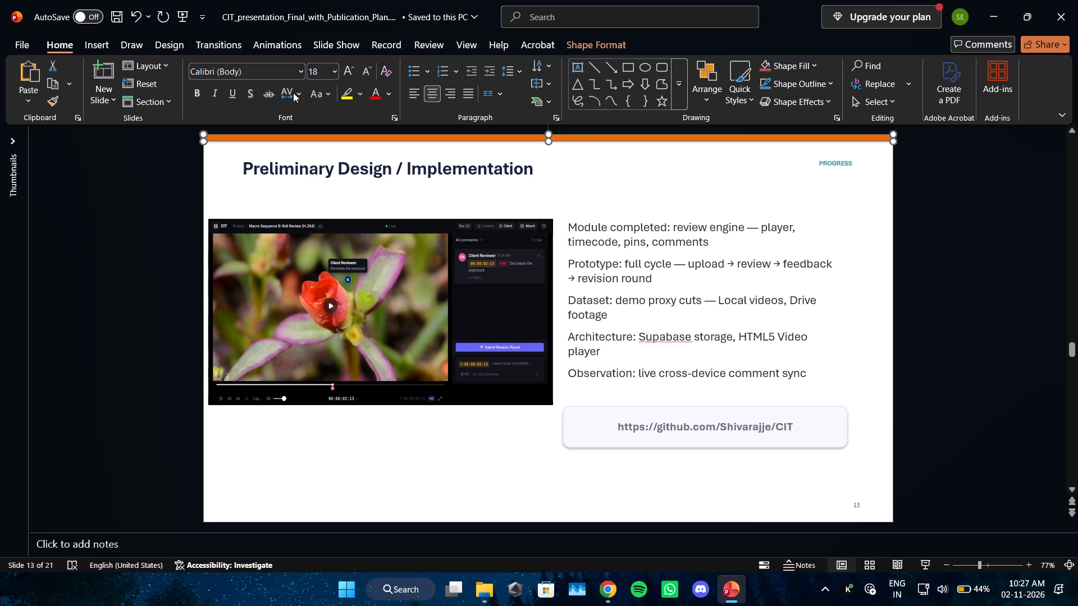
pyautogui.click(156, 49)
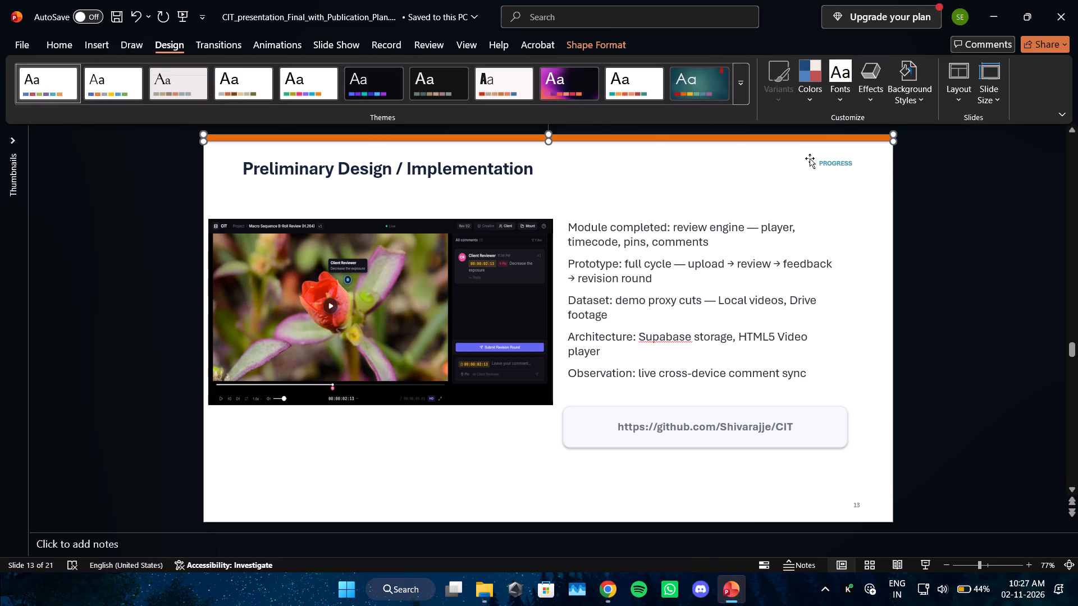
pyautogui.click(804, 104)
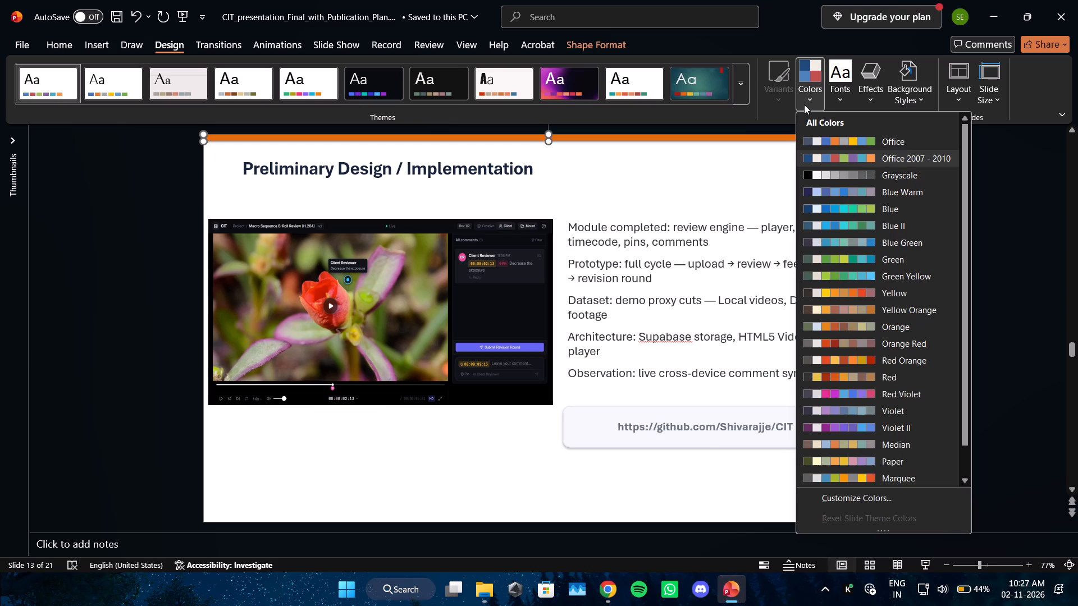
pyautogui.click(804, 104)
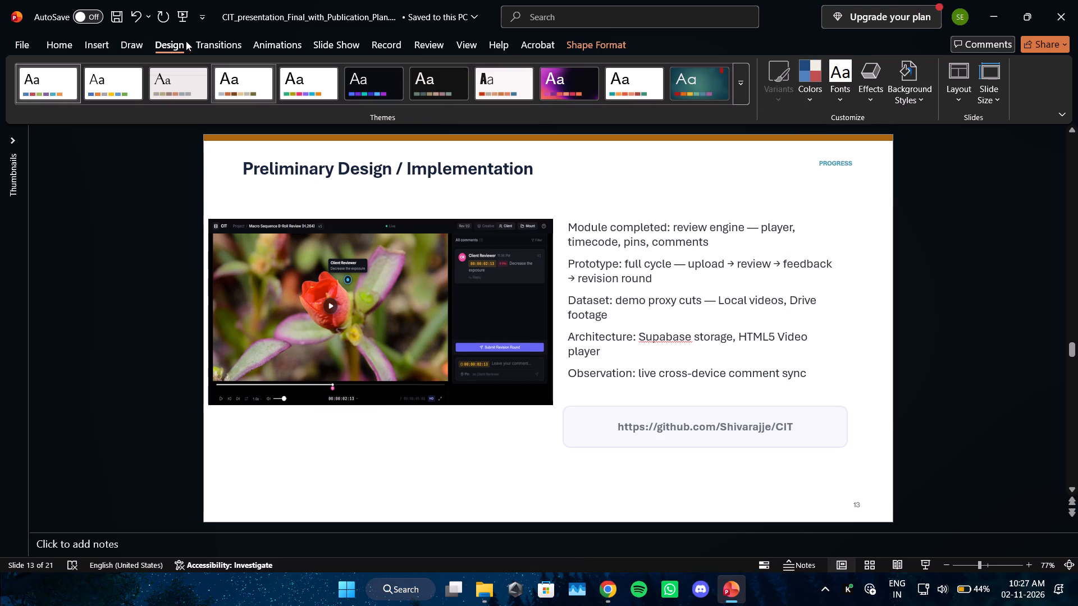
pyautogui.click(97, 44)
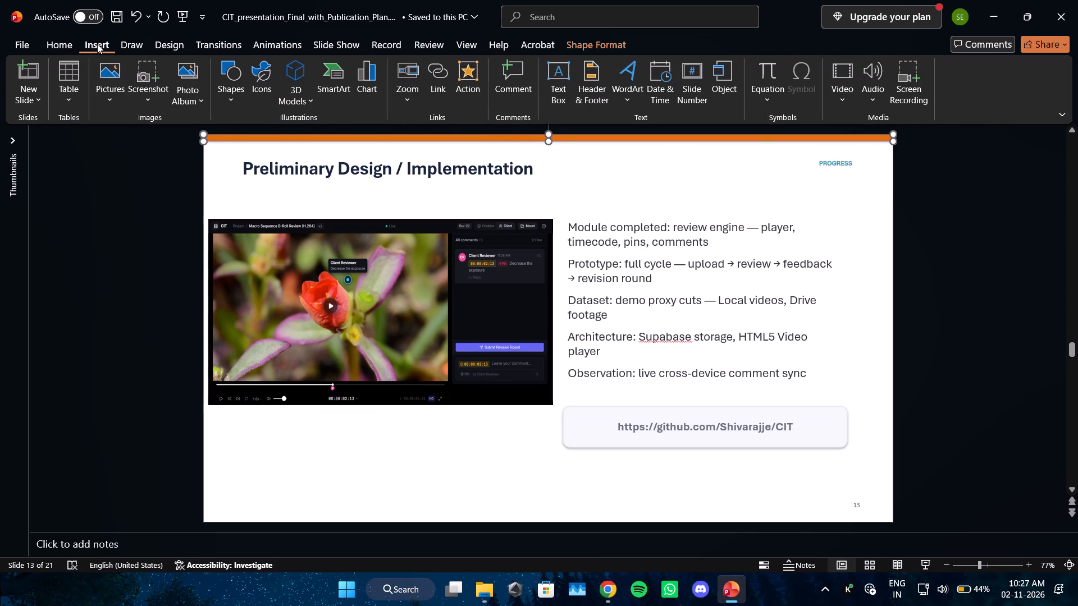
# Fill the orange top bar of the Preliminary Design / Implementation slide with Blue, Accent 1, Darker 25%, and deselect it.
pyautogui.click(626, 138)
pyautogui.click(587, 42)
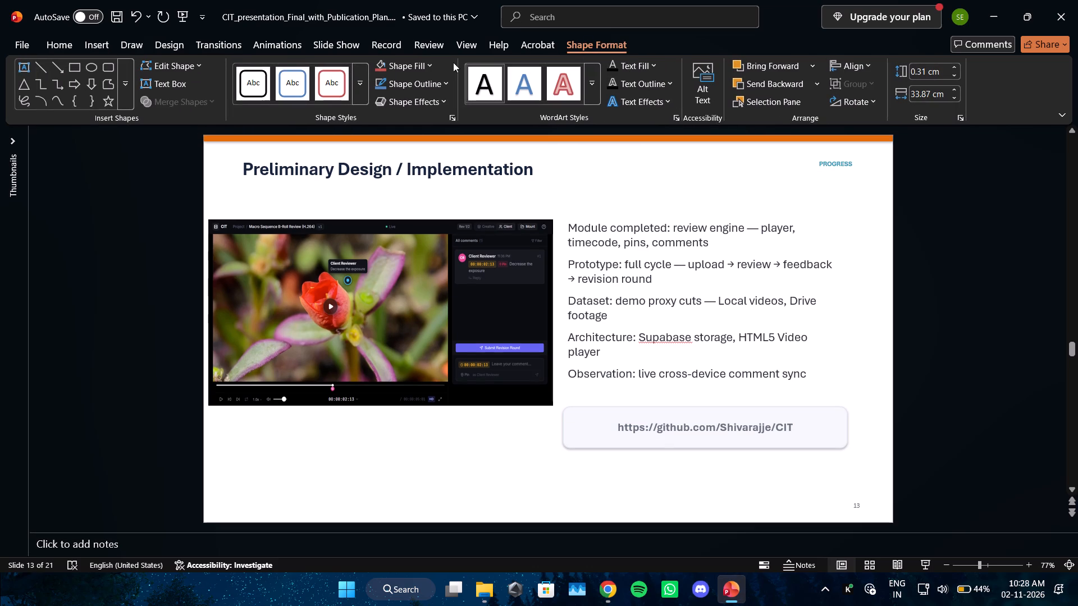
pyautogui.click(433, 64)
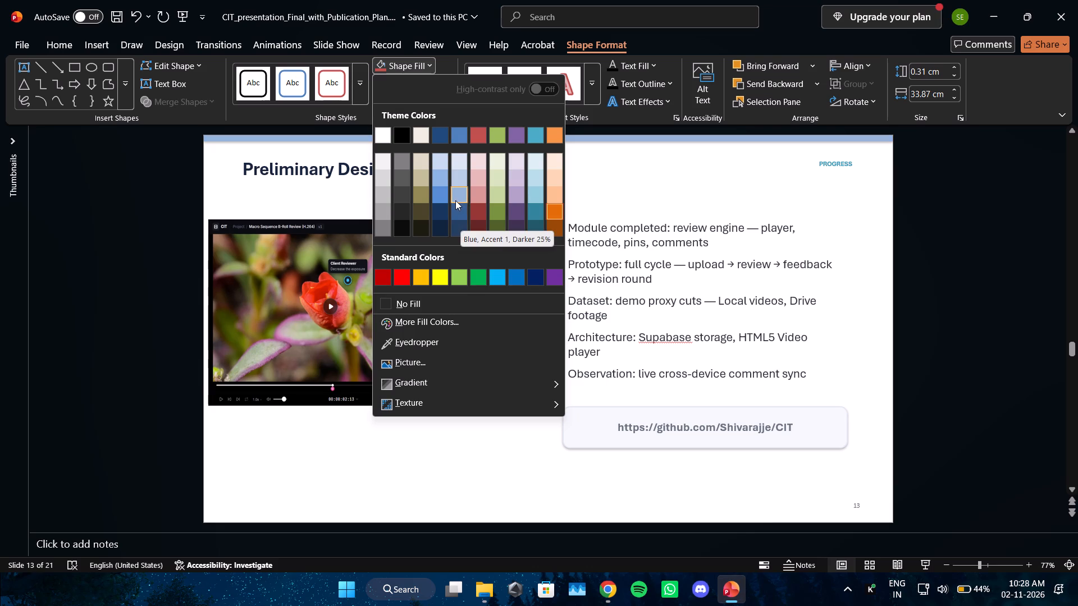
pyautogui.click(456, 211)
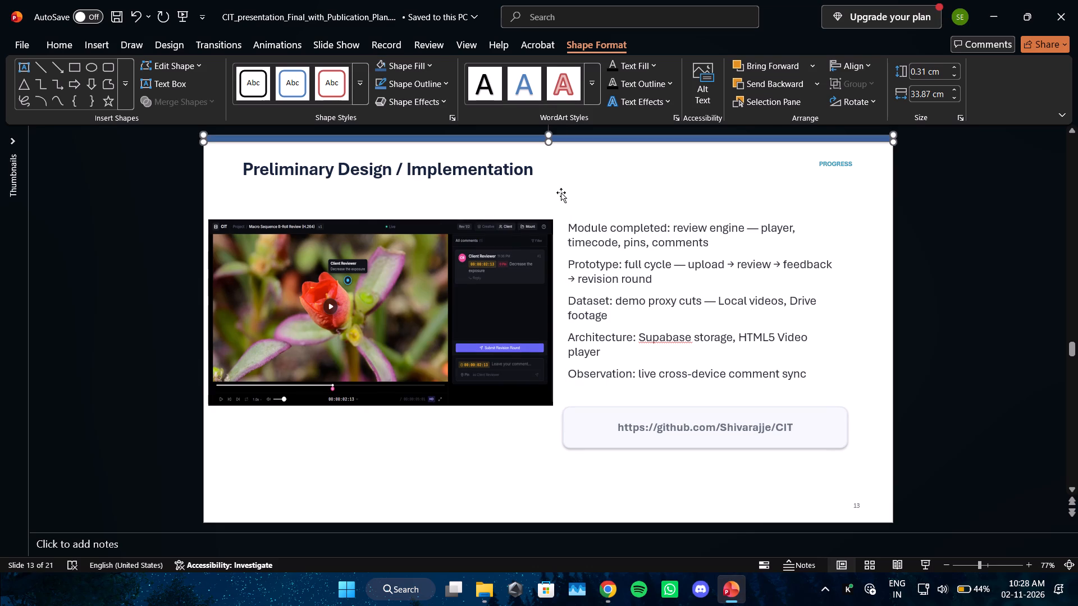
pyautogui.press('Down')
pyautogui.press('Up')
pyautogui.click(975, 255)
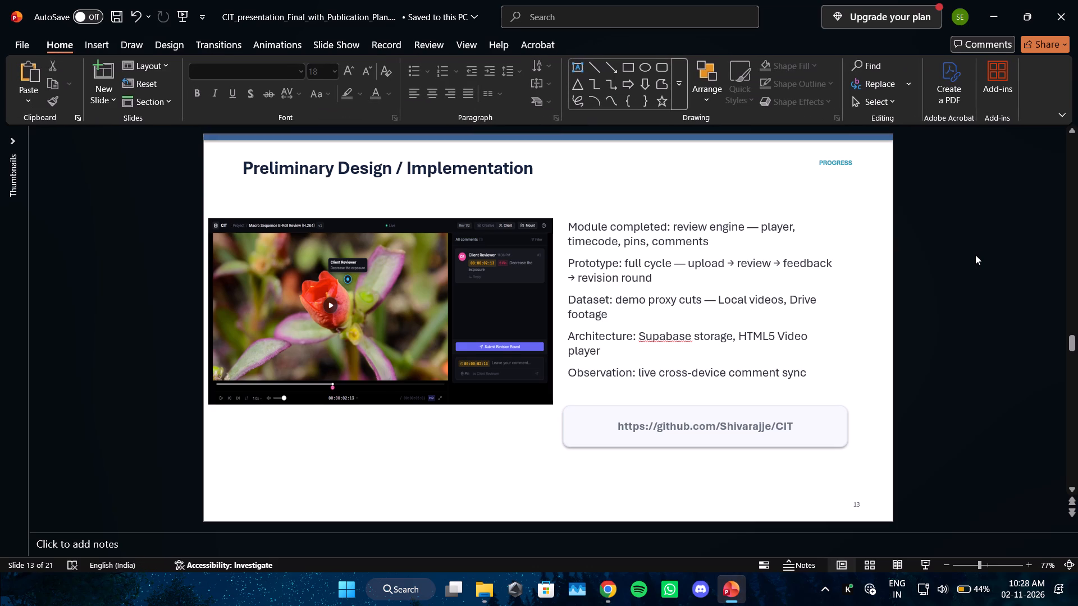
# Review the slides through Publication Plan: Target Journal, and compare its dates with the bars on the Project Schedule & Work Distribution chart.
pyautogui.press('Down')
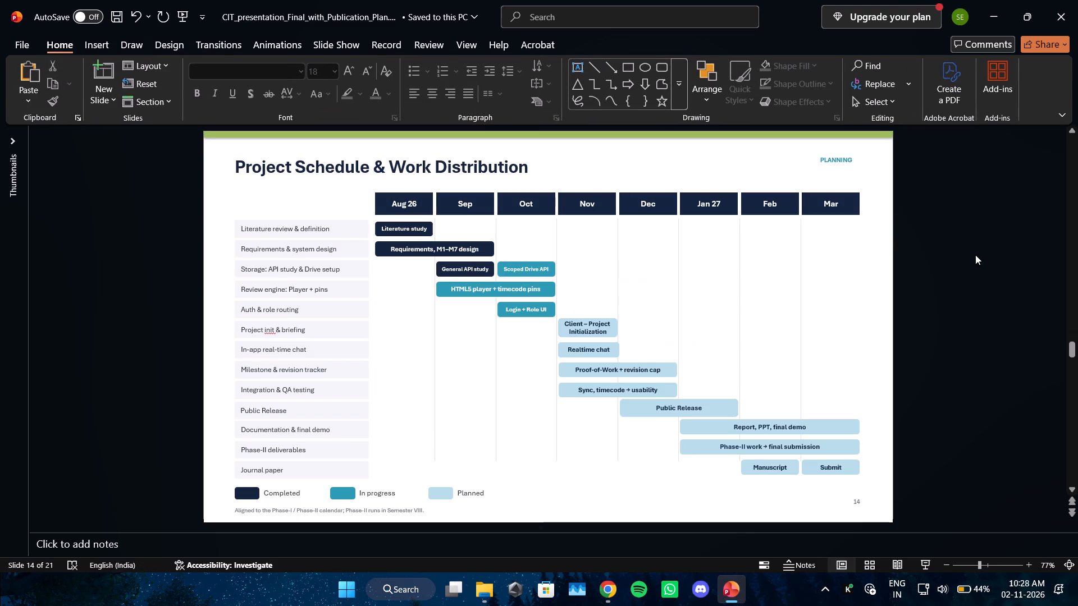
pyautogui.press('Down')
pyautogui.press('Down')
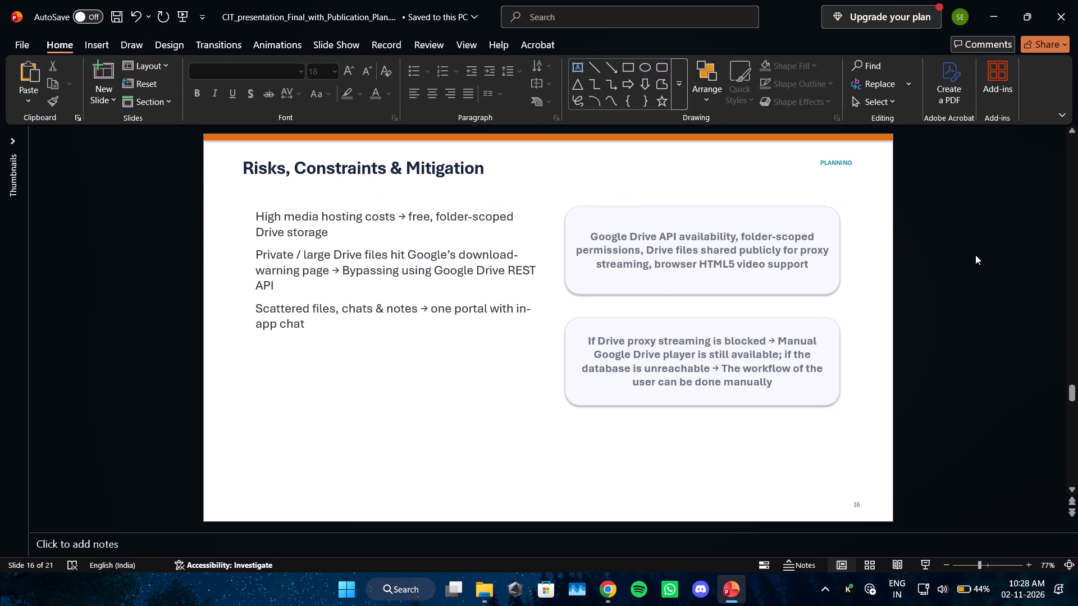
pyautogui.press('Down')
pyautogui.press('Down')
pyautogui.press('Up')
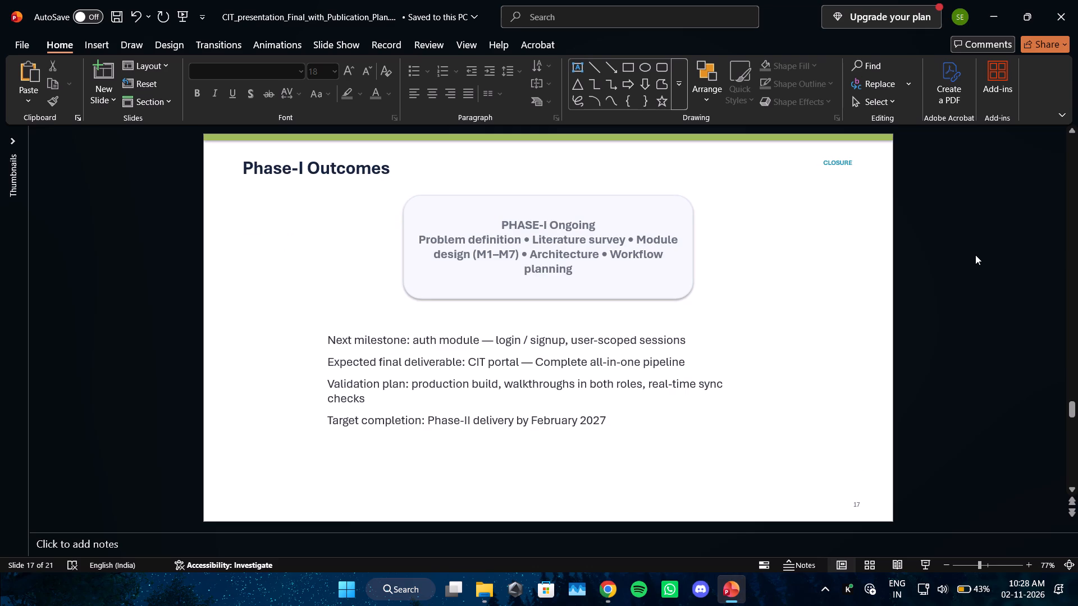
pyautogui.press('Down')
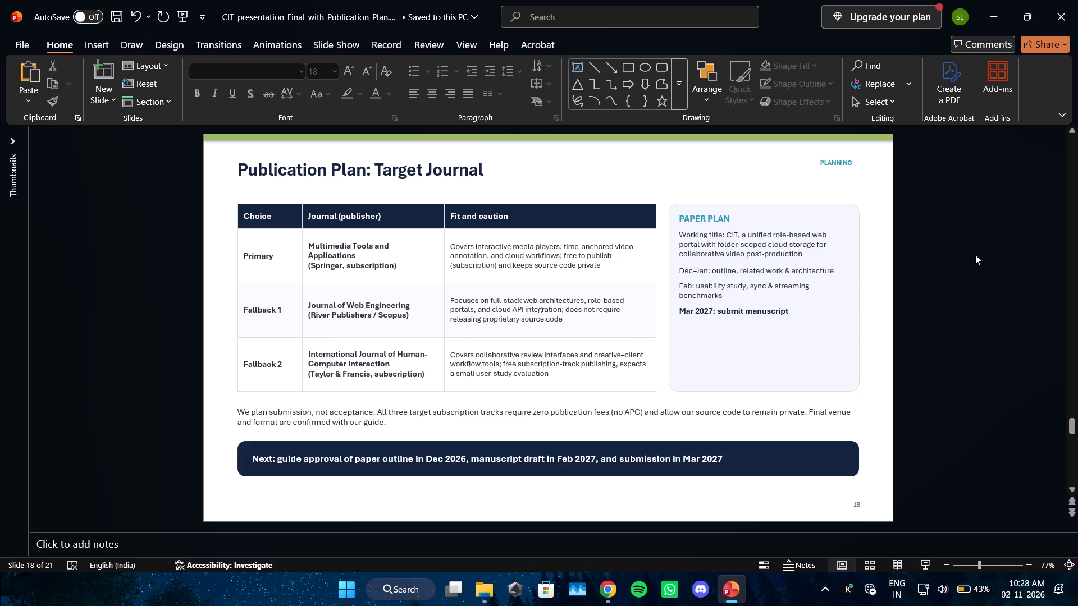
pyautogui.press('Down')
pyautogui.press('Up')
pyautogui.press('Up')
pyautogui.press('Down')
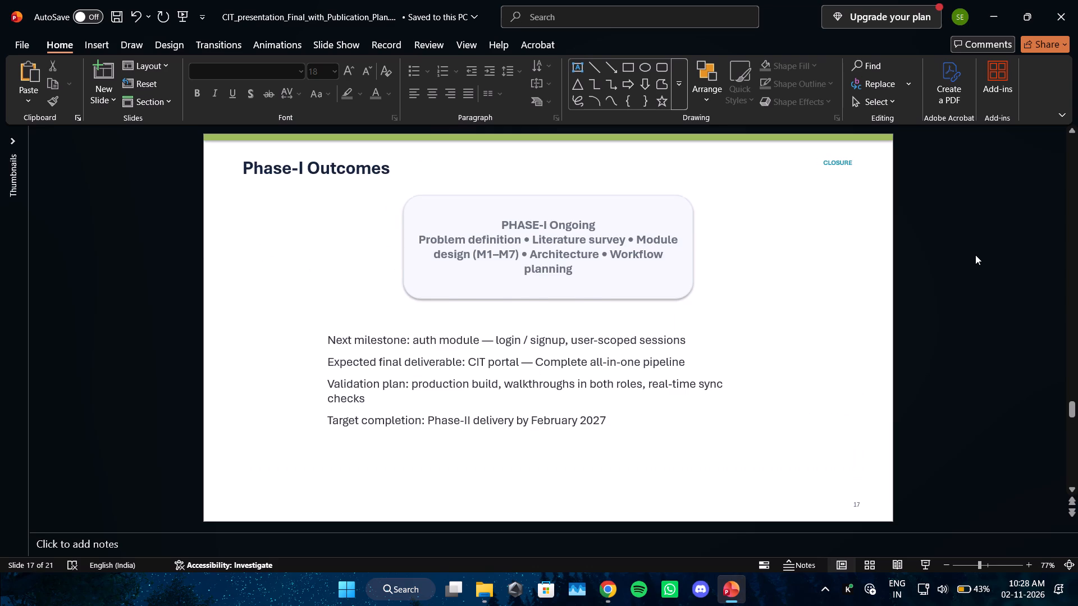
pyautogui.press('Up')
pyautogui.press('Down')
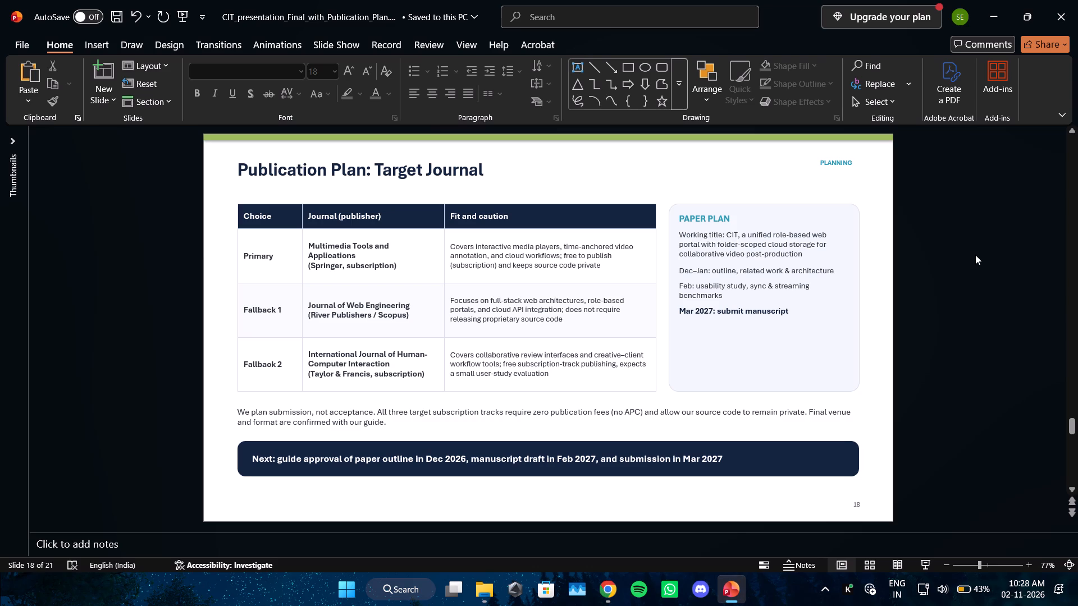
pyautogui.press('Up')
pyautogui.press('Up')
pyautogui.press('Up')
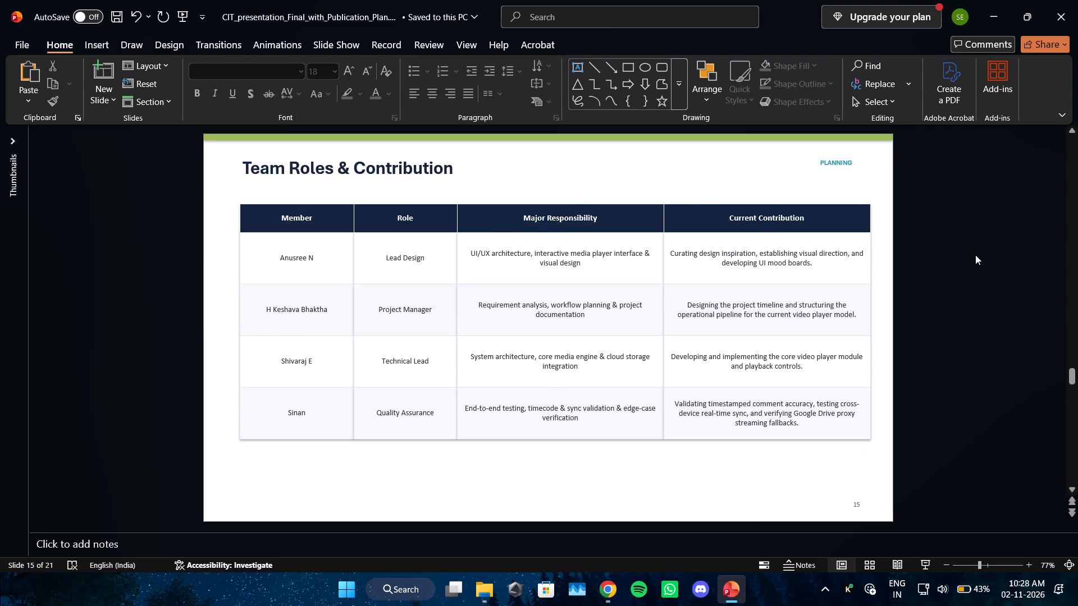
pyautogui.press('Up')
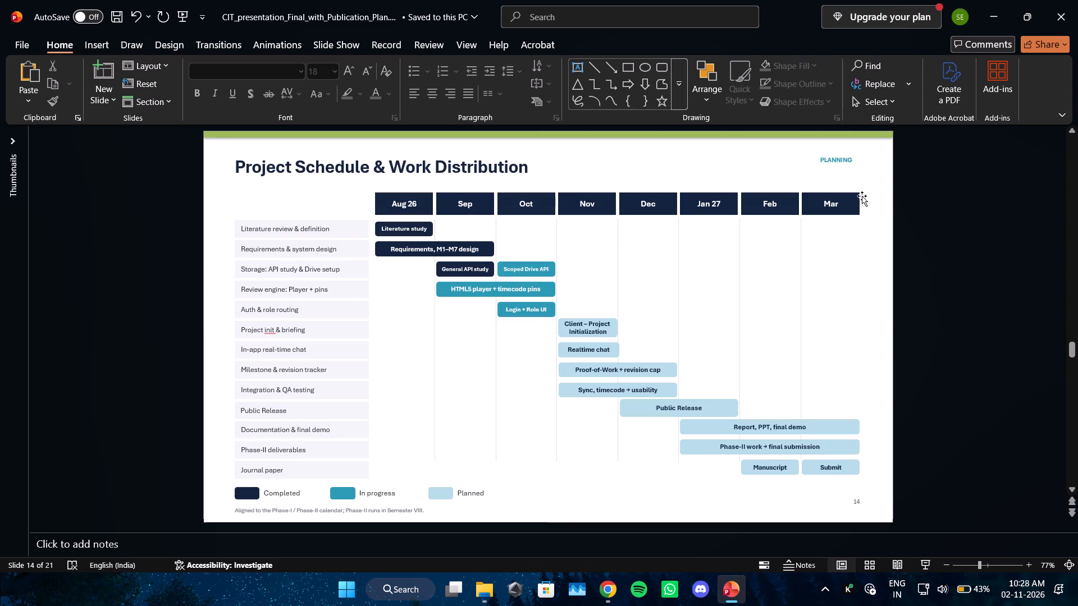
pyautogui.click(833, 429)
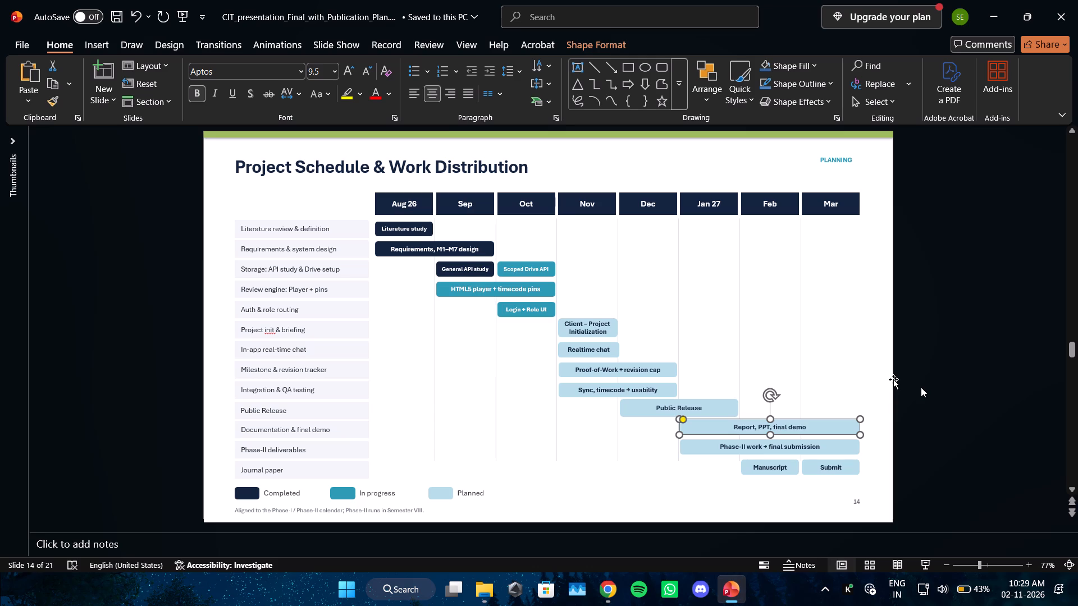
pyautogui.click(921, 387)
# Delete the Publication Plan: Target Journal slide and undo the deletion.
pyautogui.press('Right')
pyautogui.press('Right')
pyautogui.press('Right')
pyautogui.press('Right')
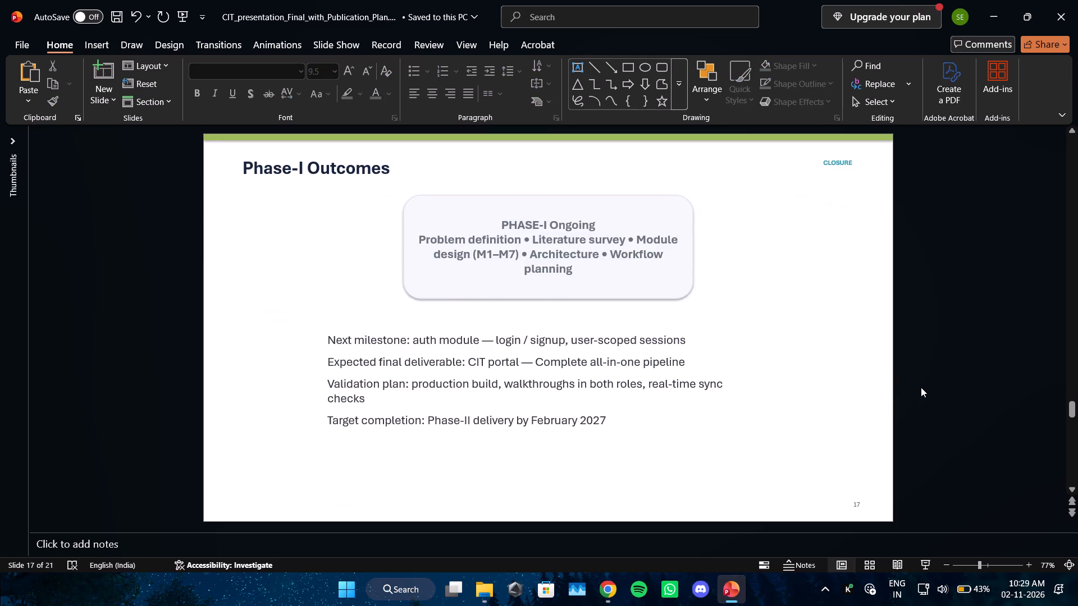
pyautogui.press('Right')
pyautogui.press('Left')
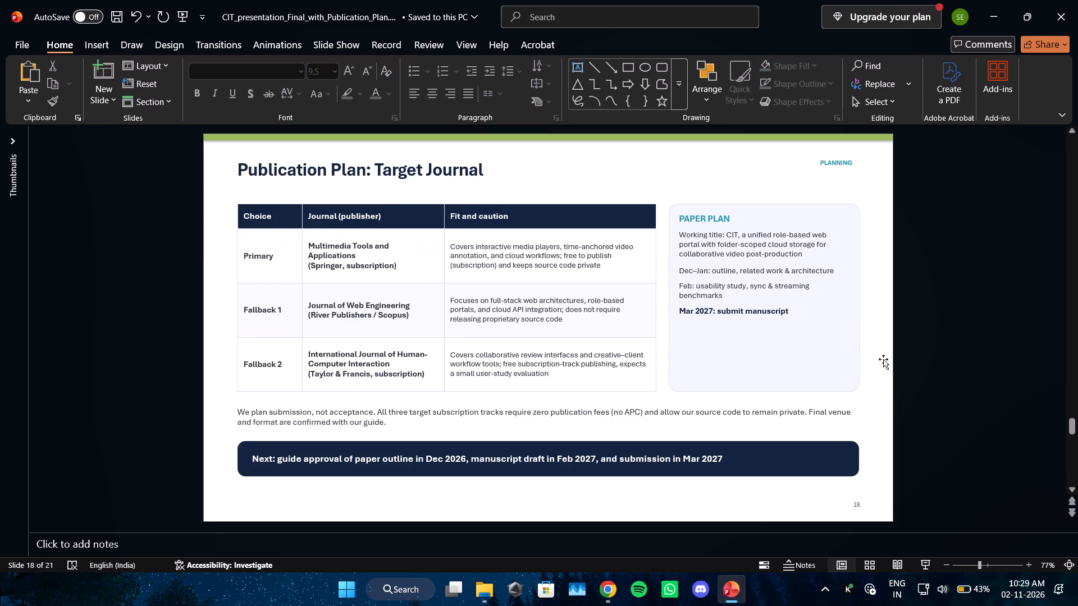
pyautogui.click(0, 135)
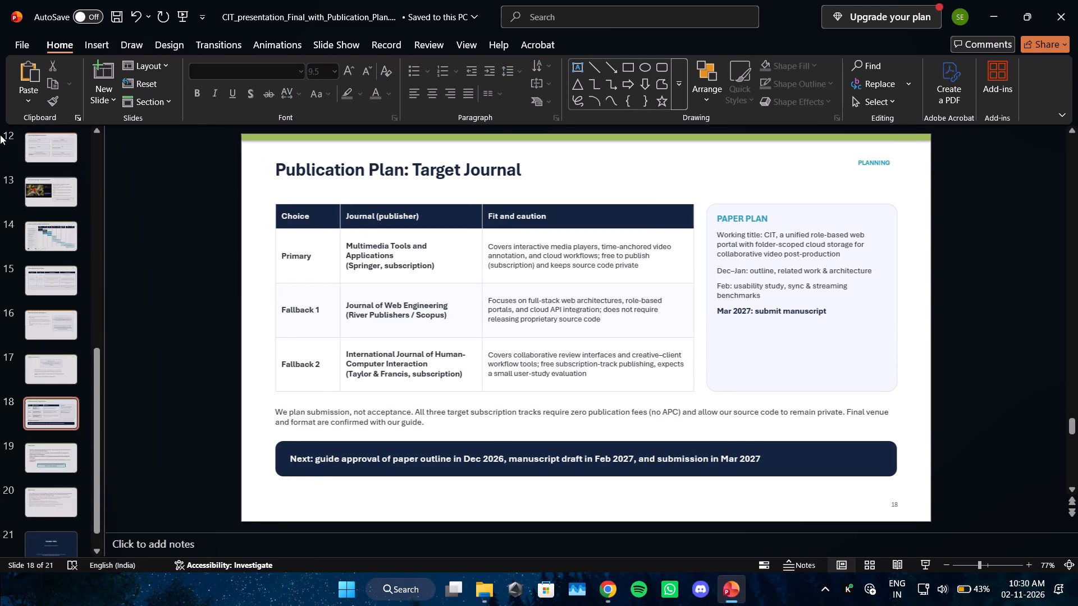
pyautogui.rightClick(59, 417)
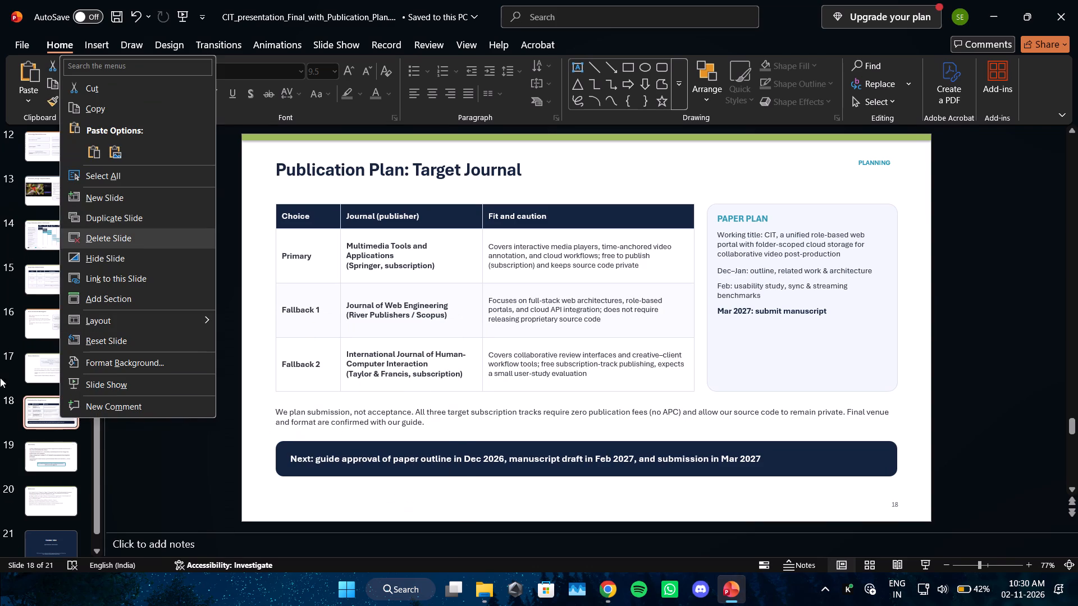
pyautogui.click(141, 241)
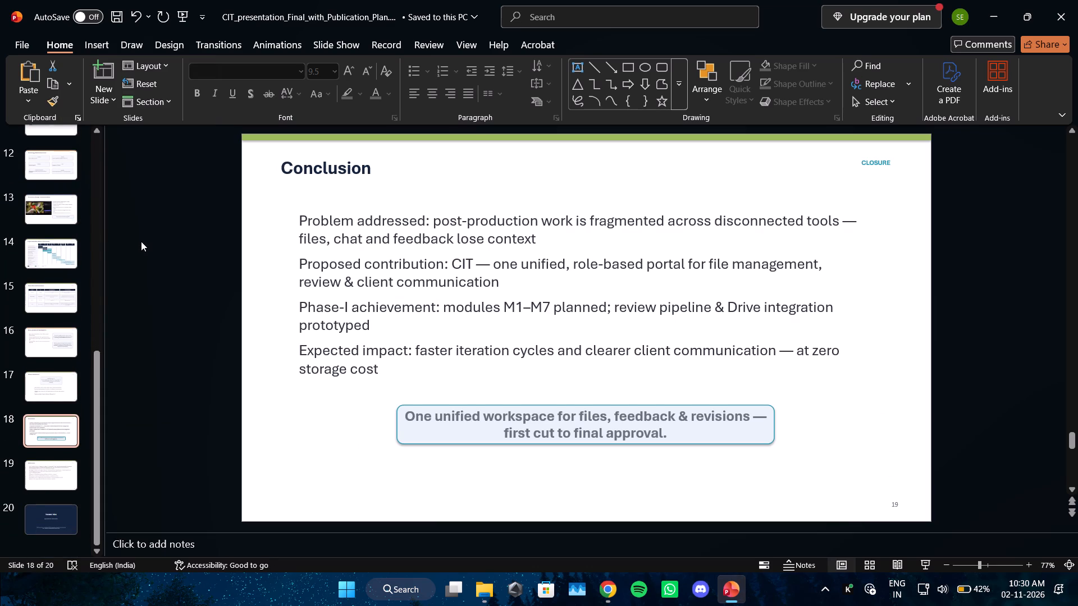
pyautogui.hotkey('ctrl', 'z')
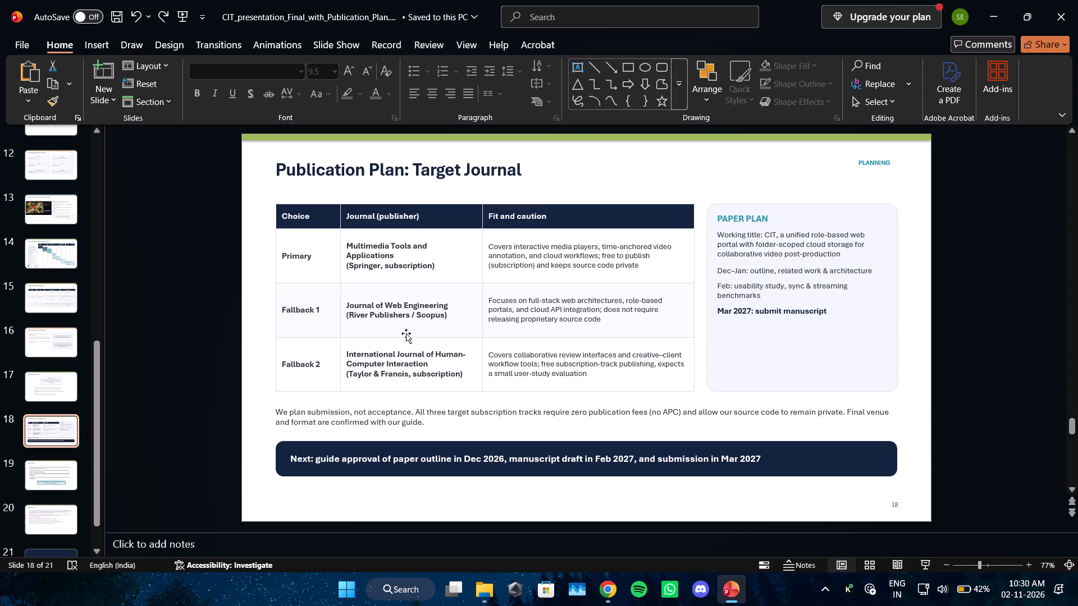
# On the Project Schedule & Work Distribution slide, move the Report, Phase-II work, Manuscript and Submit bars one month earlier, ending in Feb.
pyautogui.press('Up')
pyautogui.press('Up')
pyautogui.press('Up')
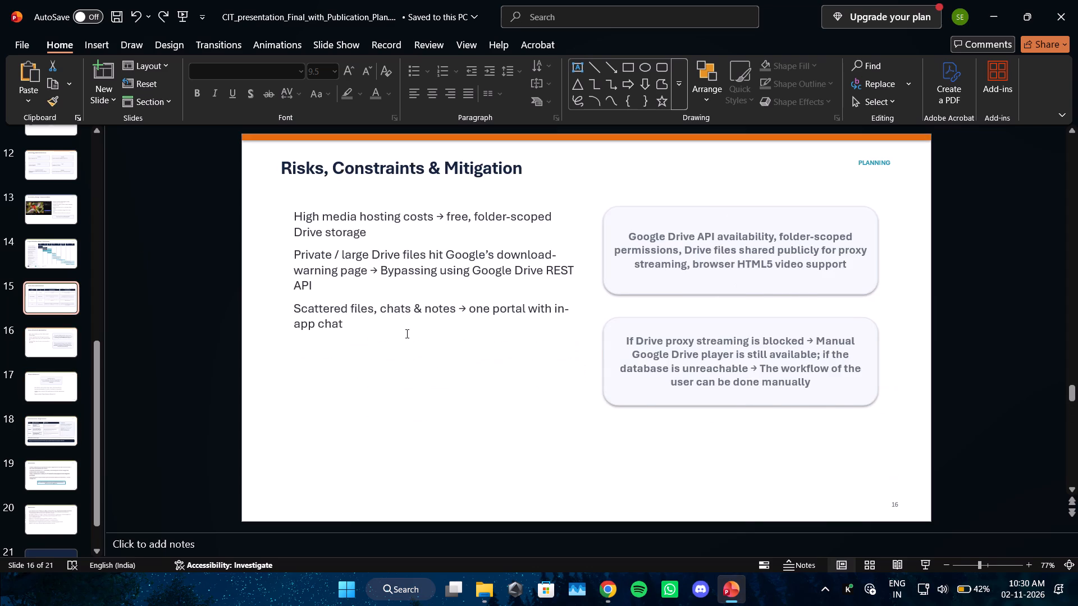
pyautogui.press('Up')
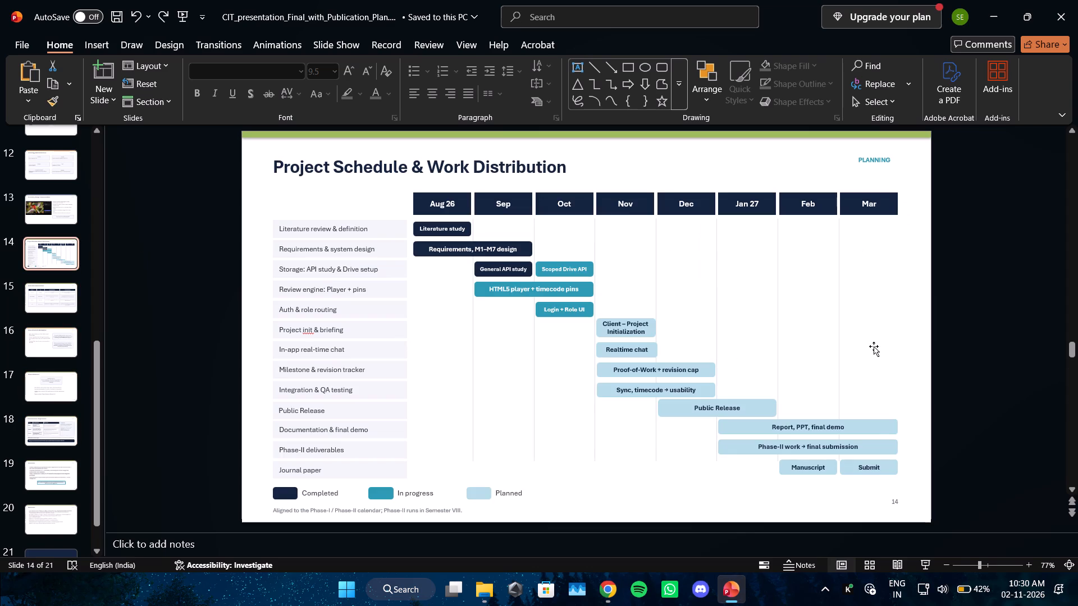
pyautogui.click(878, 430)
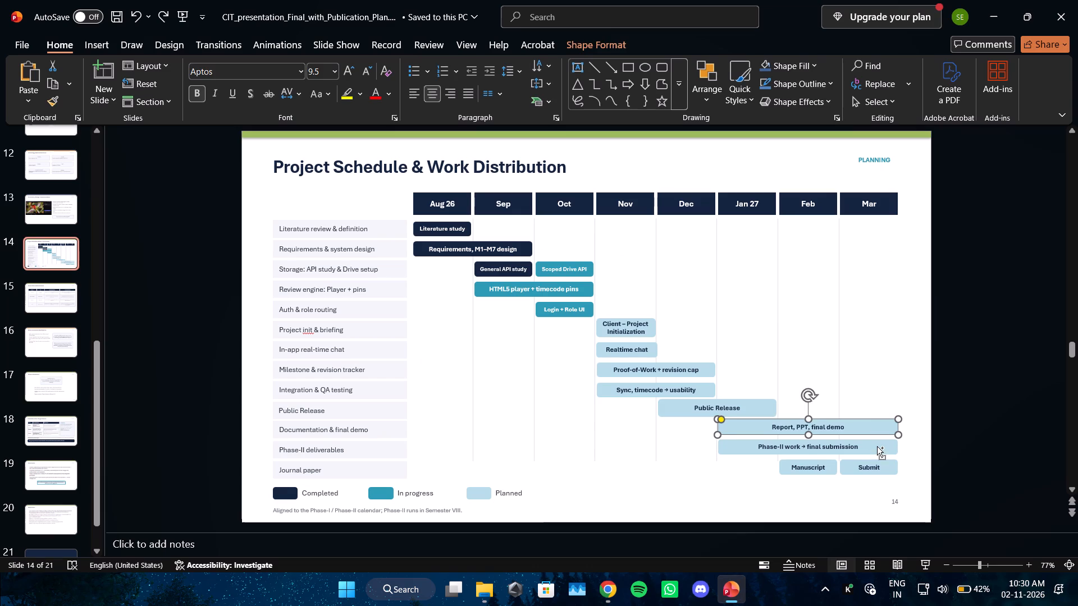
pyautogui.keyDown('ctrl'); pyautogui.click(877, 446); pyautogui.keyUp('ctrl')
pyautogui.keyDown('ctrl'); pyautogui.click(875, 466); pyautogui.keyUp('ctrl')
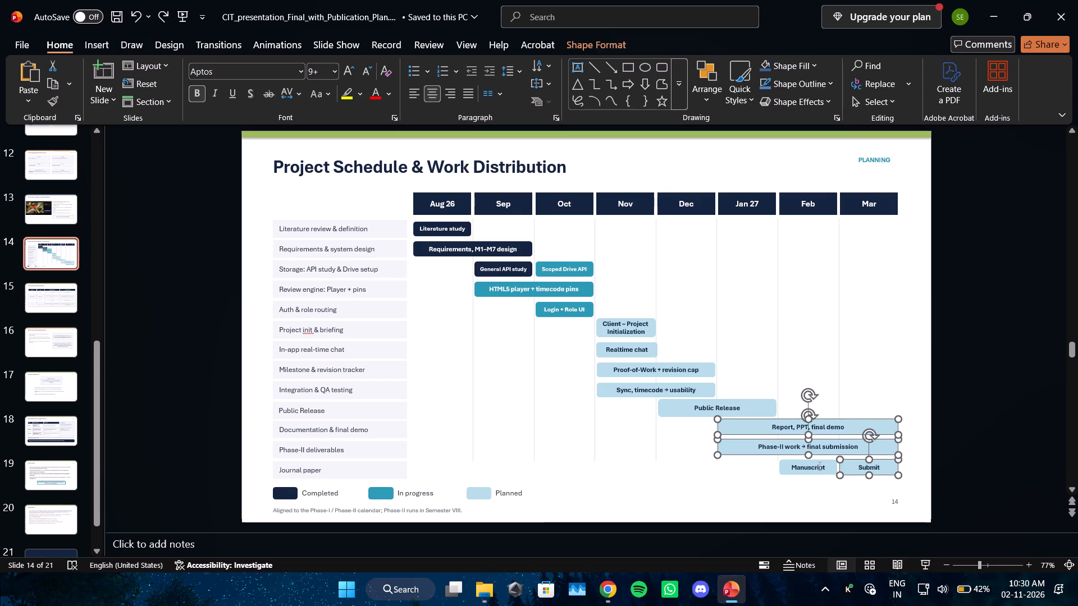
pyautogui.keyDown('ctrl'); pyautogui.click(818, 466); pyautogui.keyUp('ctrl')
pyautogui.press('Left')
pyautogui.press('Left')
pyautogui.press('Left')
pyautogui.press('Left')
pyautogui.press('Left')
pyautogui.press('Left')
pyautogui.press('Left')
pyautogui.press('Left')
pyautogui.press('Left')
pyautogui.press('Left')
pyautogui.press('Left')
pyautogui.press('Left')
pyautogui.press('Left')
pyautogui.press('Left')
pyautogui.press('Left')
pyautogui.press('Left')
pyautogui.press('Left')
pyautogui.press('Left')
pyautogui.press('Left')
pyautogui.press('Left')
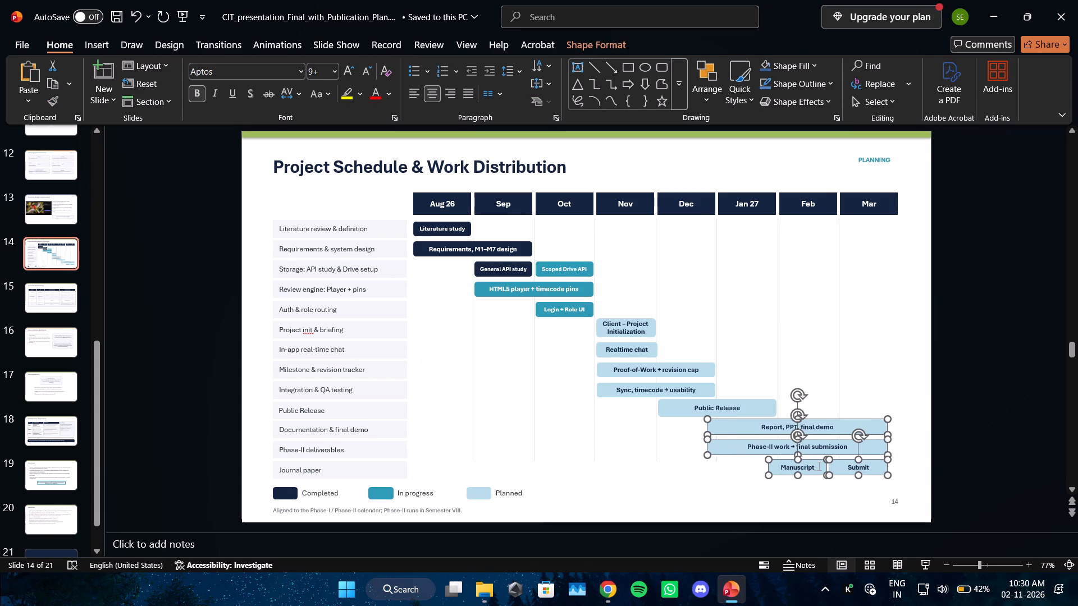
pyautogui.press('Left')
pyautogui.press('Left')
pyautogui.press('Left')
pyautogui.press('Left')
pyautogui.press('Left')
pyautogui.press('Left')
pyautogui.press('Left')
pyautogui.press('Left')
pyautogui.press('Left')
pyautogui.press('Left')
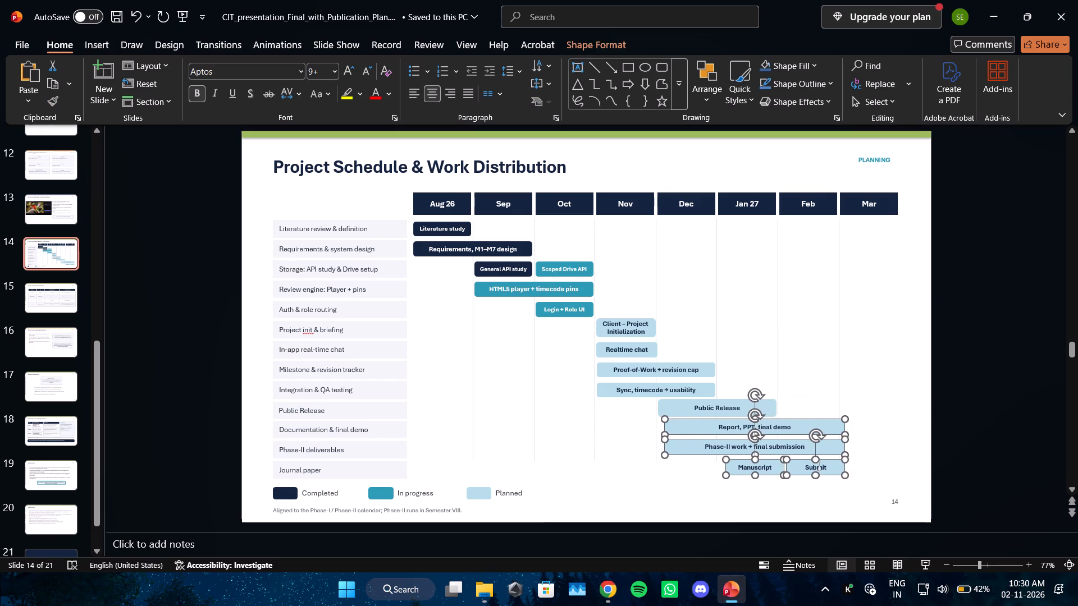
pyautogui.press('Left')
pyautogui.press('Left')
pyautogui.press('Left')
pyautogui.press('Left')
pyautogui.press('Left')
pyautogui.press('Left')
pyautogui.press('Left')
pyautogui.press('Left')
pyautogui.press('Left')
pyautogui.press('Left')
pyautogui.press('Left')
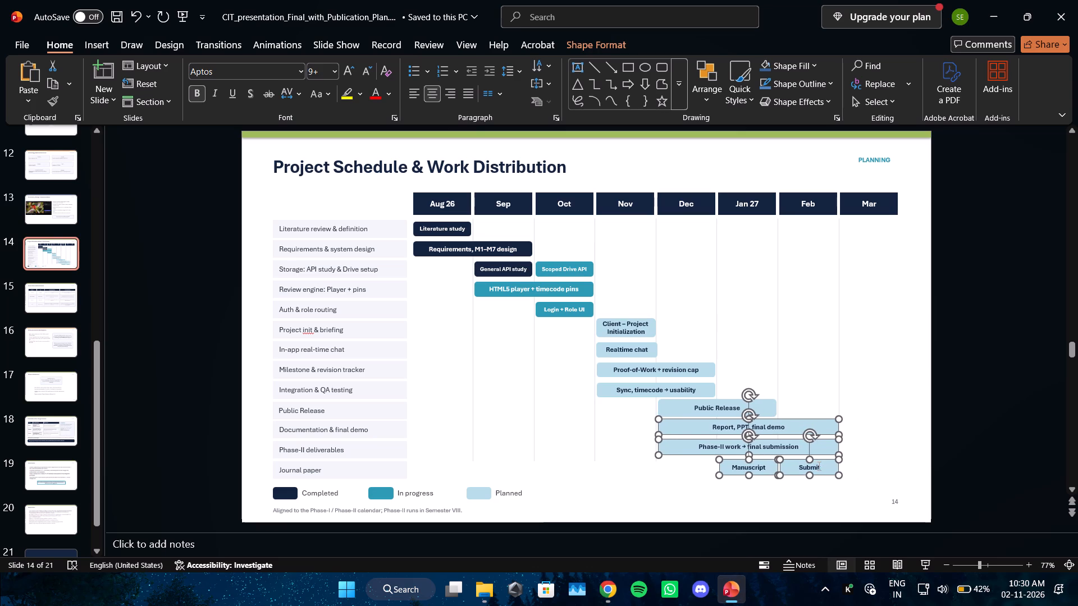
pyautogui.press('Left')
pyautogui.press('Left')
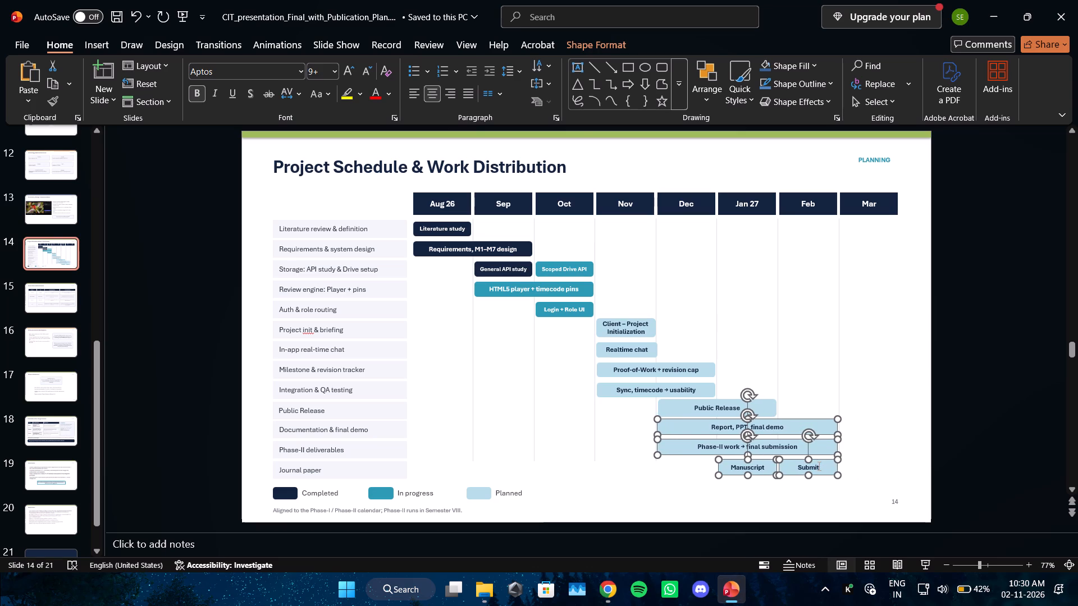
pyautogui.click(805, 491)
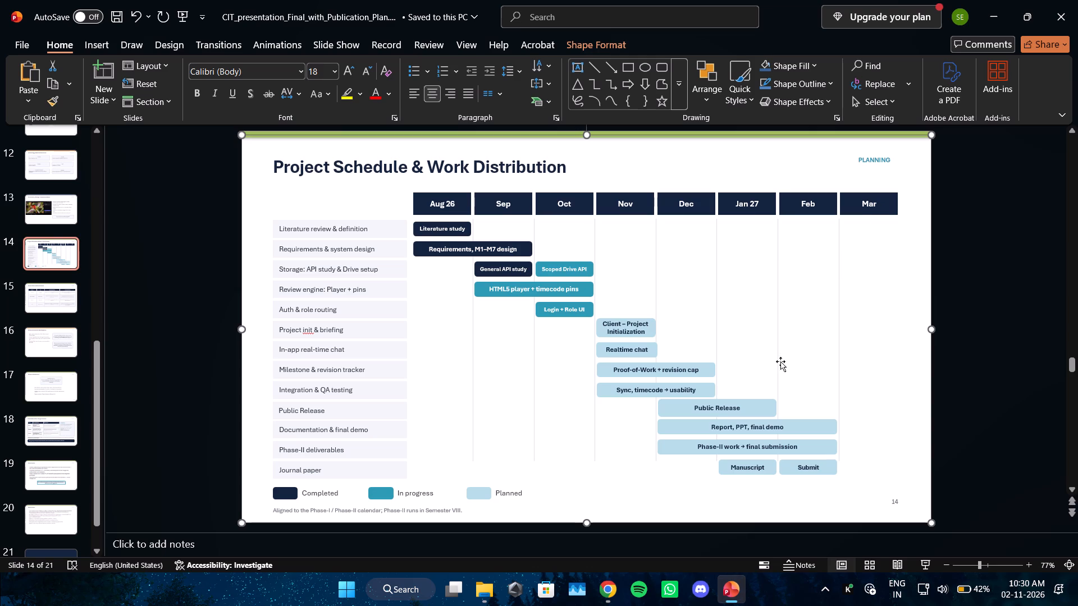
# Delete the Mar month header and the vertical gridline between Feb and Mar from the schedule chart.
pyautogui.click(872, 196)
pyautogui.press('Delete')
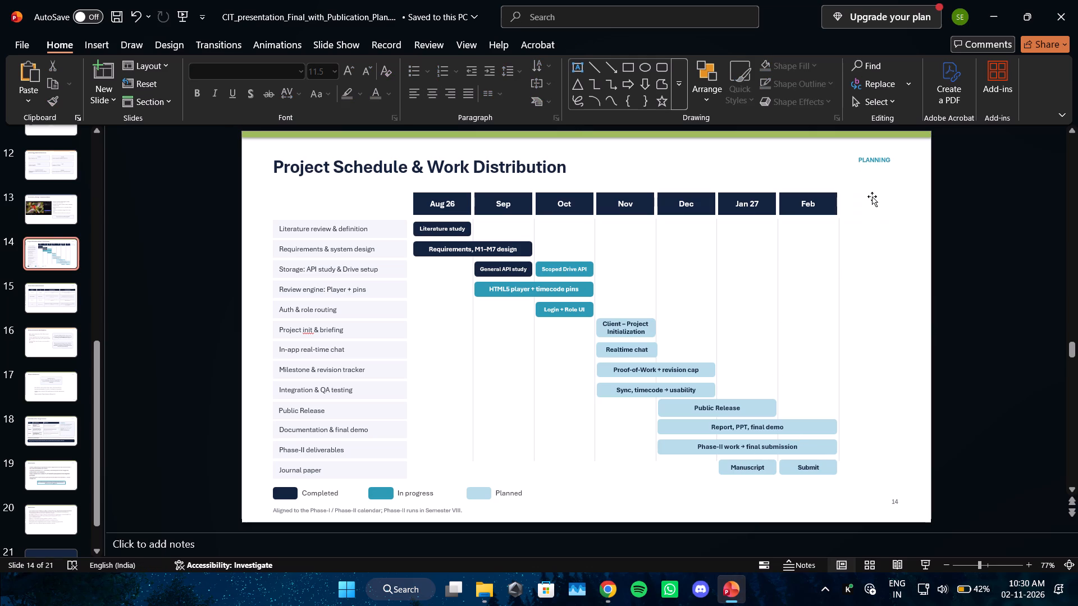
pyautogui.click(839, 250)
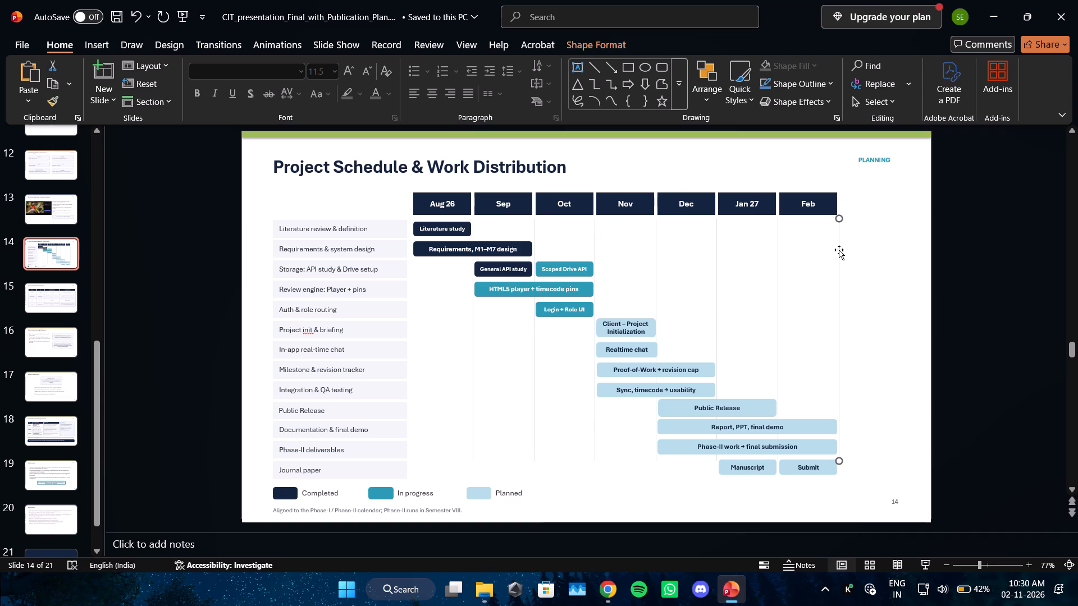
pyautogui.press('Delete')
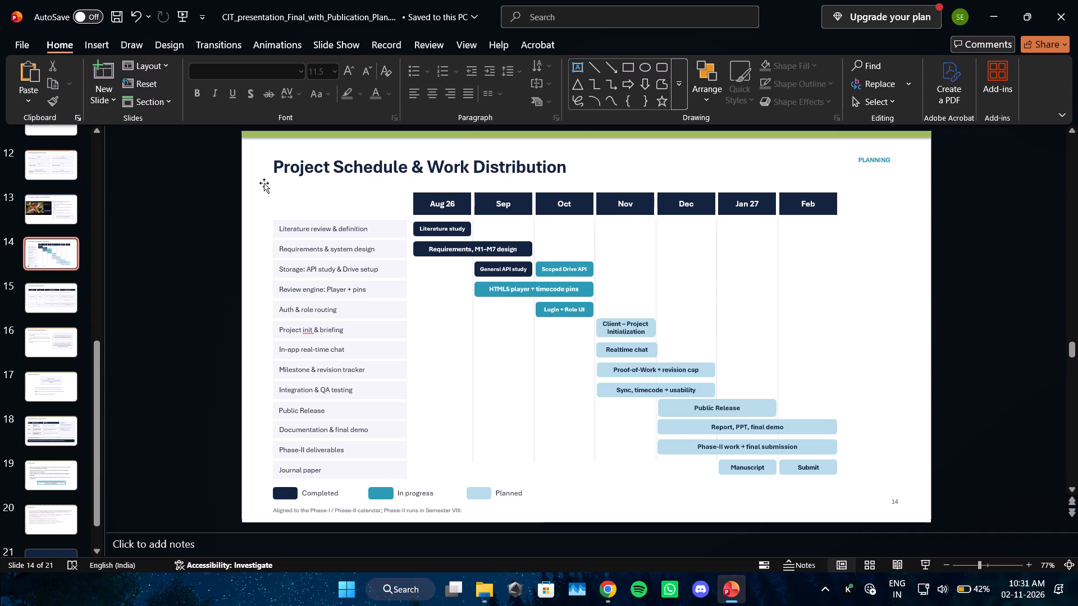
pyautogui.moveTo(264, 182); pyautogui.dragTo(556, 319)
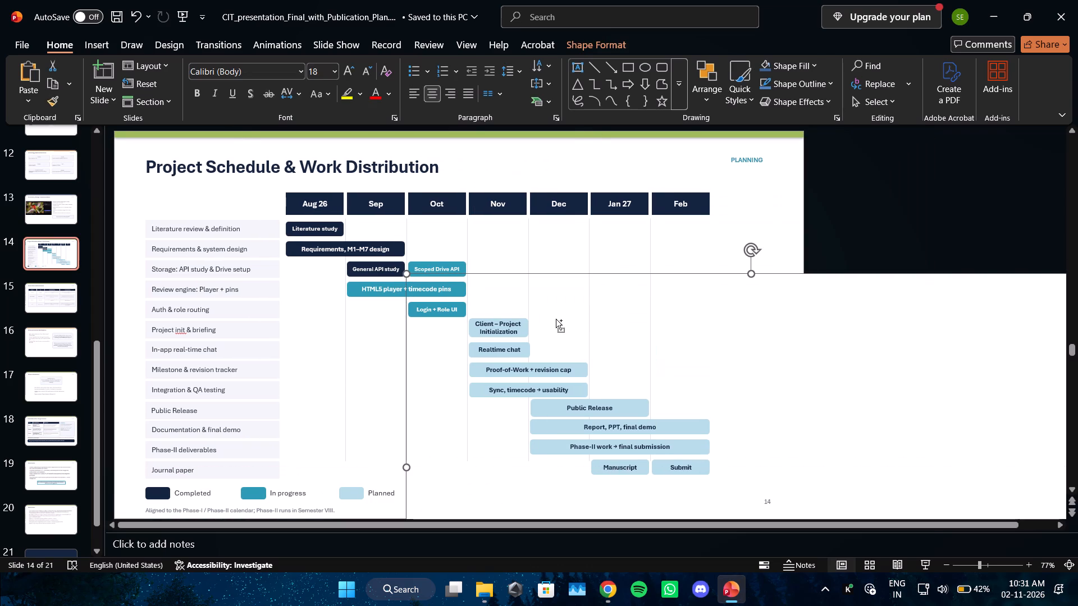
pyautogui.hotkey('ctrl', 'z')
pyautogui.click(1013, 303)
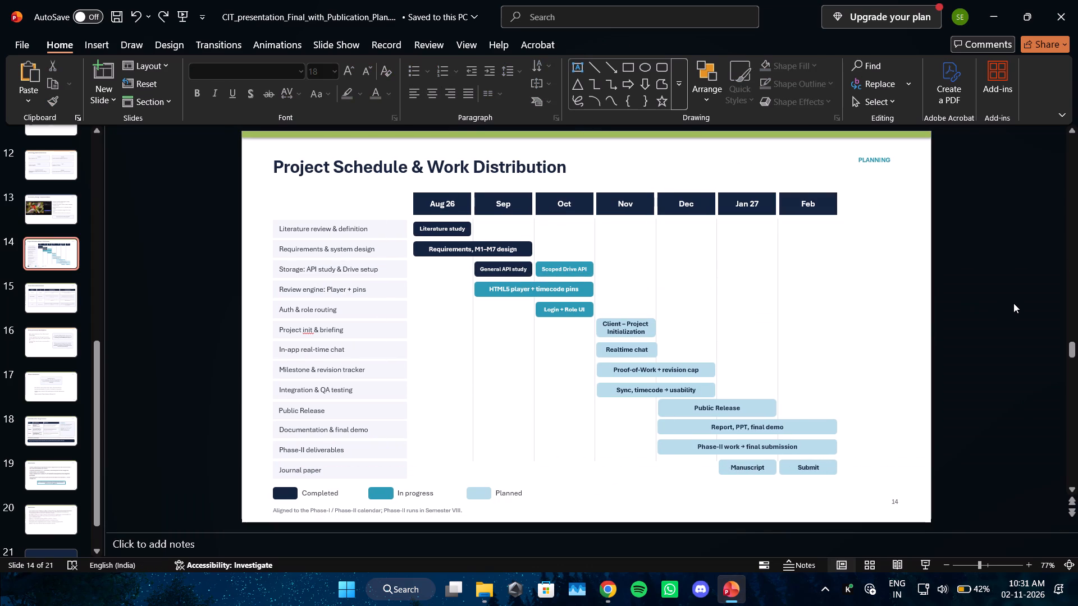
# On the Publication Plan: Target Journal slide, change the paper plan's manuscript submission date to Feb 2027.
pyautogui.press('Down')
pyautogui.press('Up')
pyautogui.press('Down')
pyautogui.press('Down')
pyautogui.press('Down')
pyautogui.press('Down')
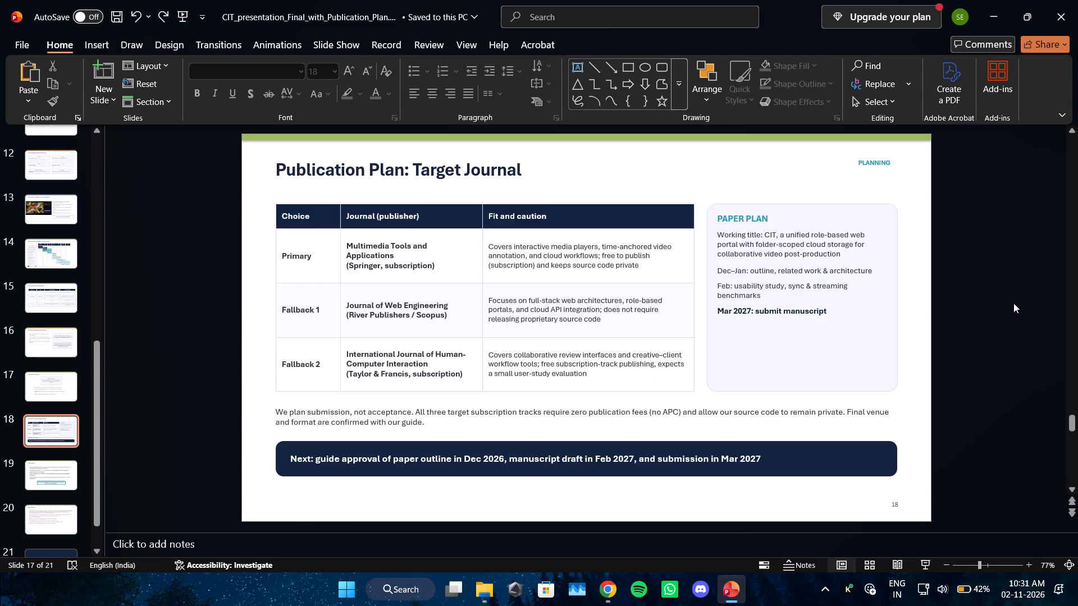
pyautogui.click(732, 310)
pyautogui.press('Left')
pyautogui.press('Right')
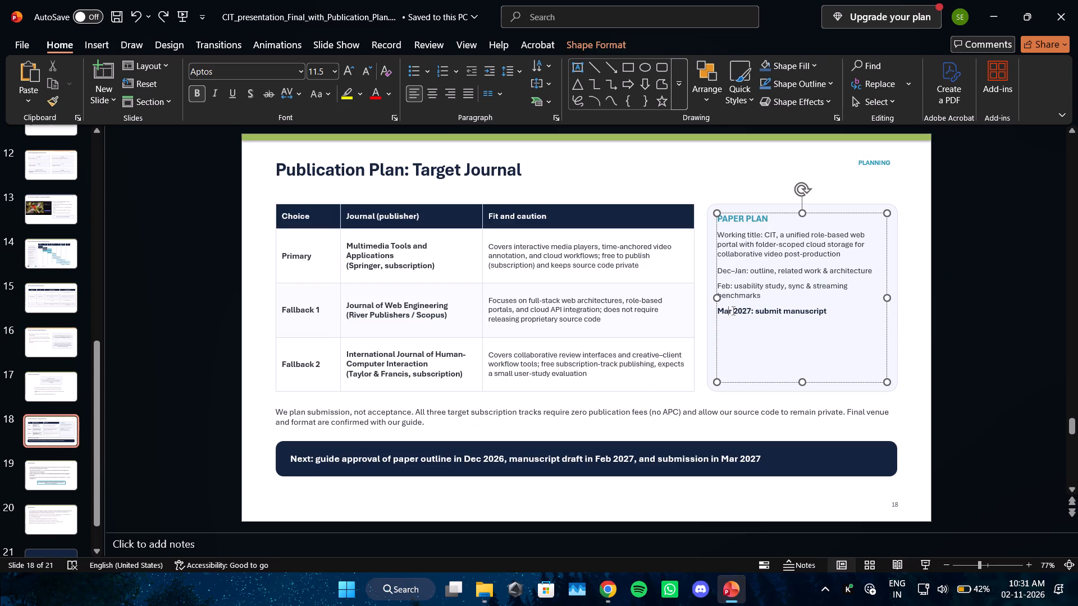
pyautogui.press('BackSpace')
pyautogui.press('BackSpace')
pyautogui.press('BackSpace')
pyautogui.write('Feb')
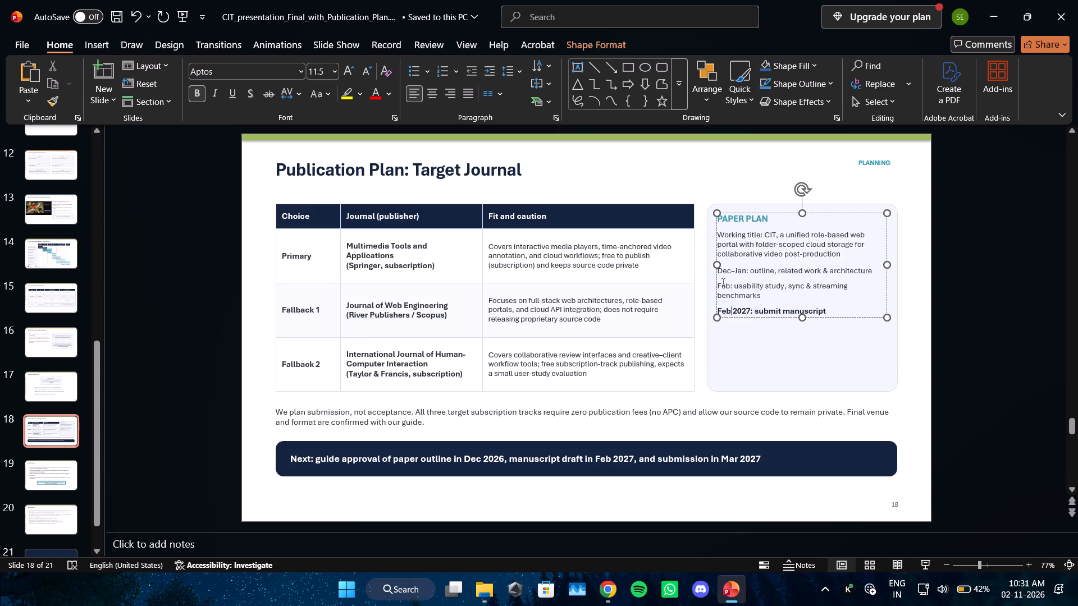
# Change the month of the usability study and streaming benchmarks line in the paper plan to Jan.
pyautogui.click(721, 283)
pyautogui.press('Delete')
pyautogui.press('BackSpace')
pyautogui.press('BackSpace')
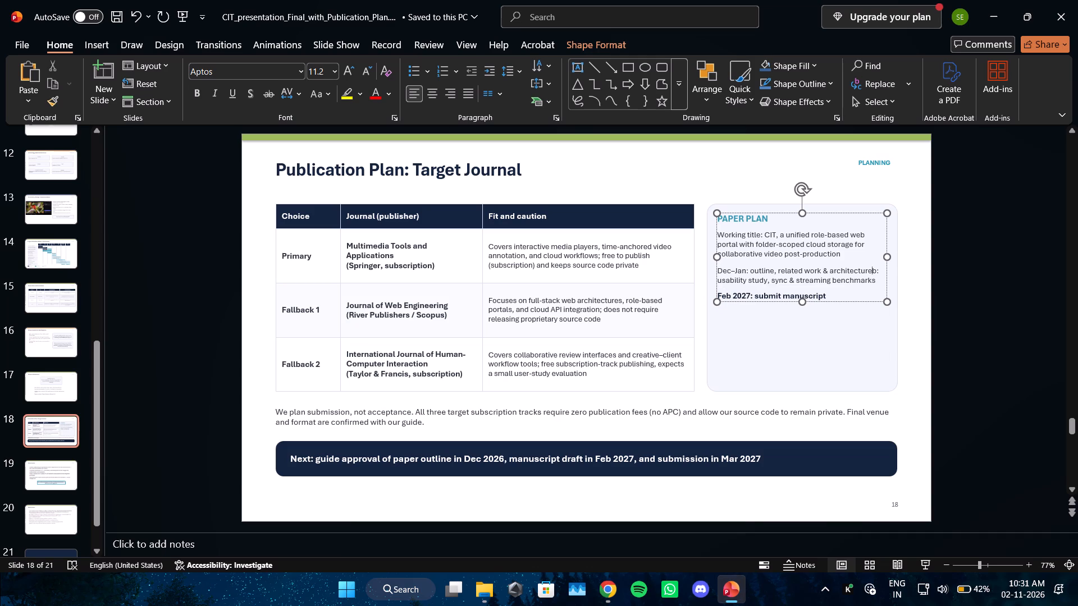
pyautogui.hotkey('ctrl', 'z')
pyautogui.press('Delete')
pyautogui.press('BackSpace')
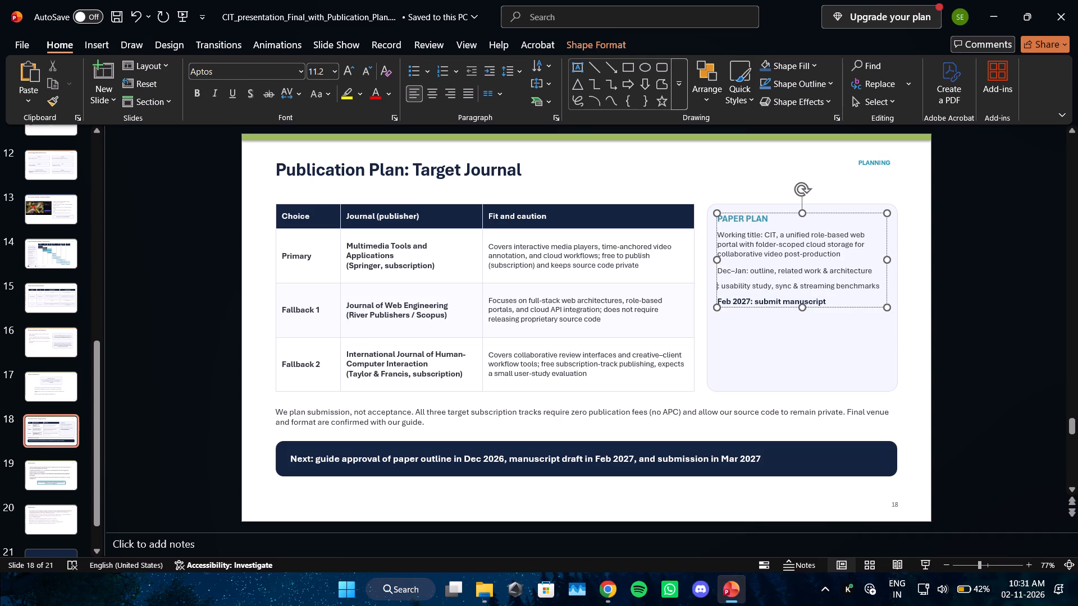
pyautogui.write('Jan')
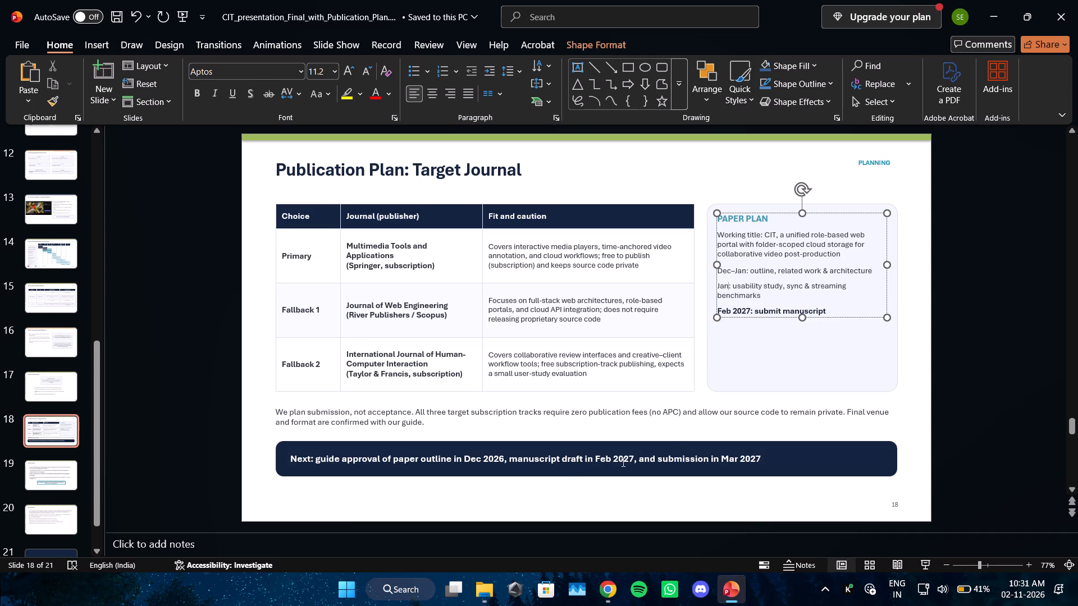
# In the dark Next banner, set both the manuscript draft date and the submission date to Jan 2027, and deselect it.
pyautogui.click(605, 460)
pyautogui.press('Delete')
pyautogui.press('BackSpace')
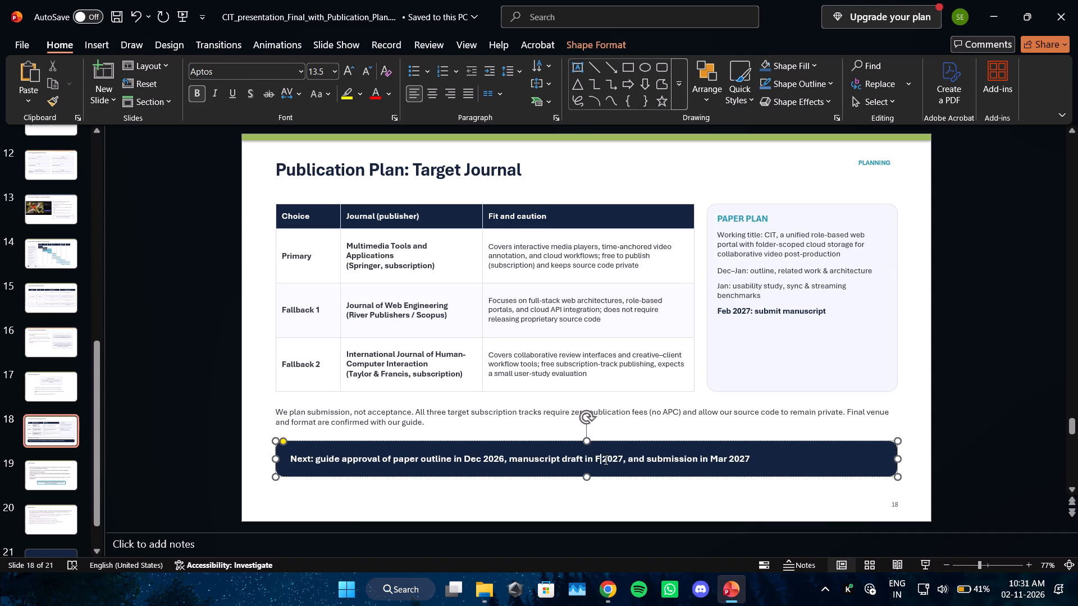
pyautogui.press('BackSpace')
pyautogui.write('Jan')
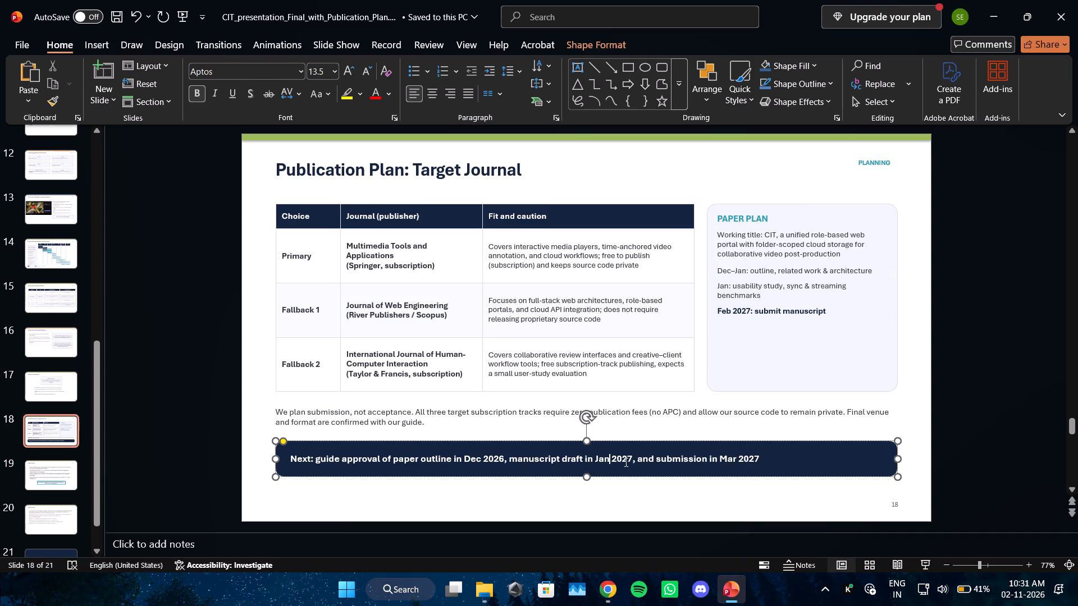
pyautogui.click(729, 458)
pyautogui.press('BackSpace')
pyautogui.press('Delete')
pyautogui.press('Delete')
pyautogui.write('Jan')
pyautogui.click(720, 497)
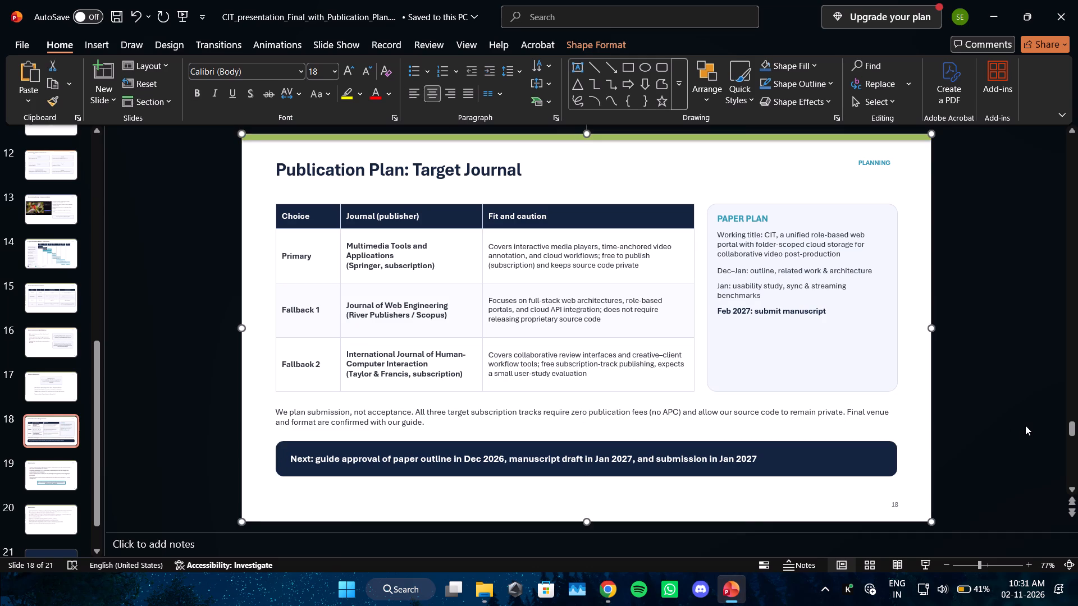
pyautogui.click(1025, 425)
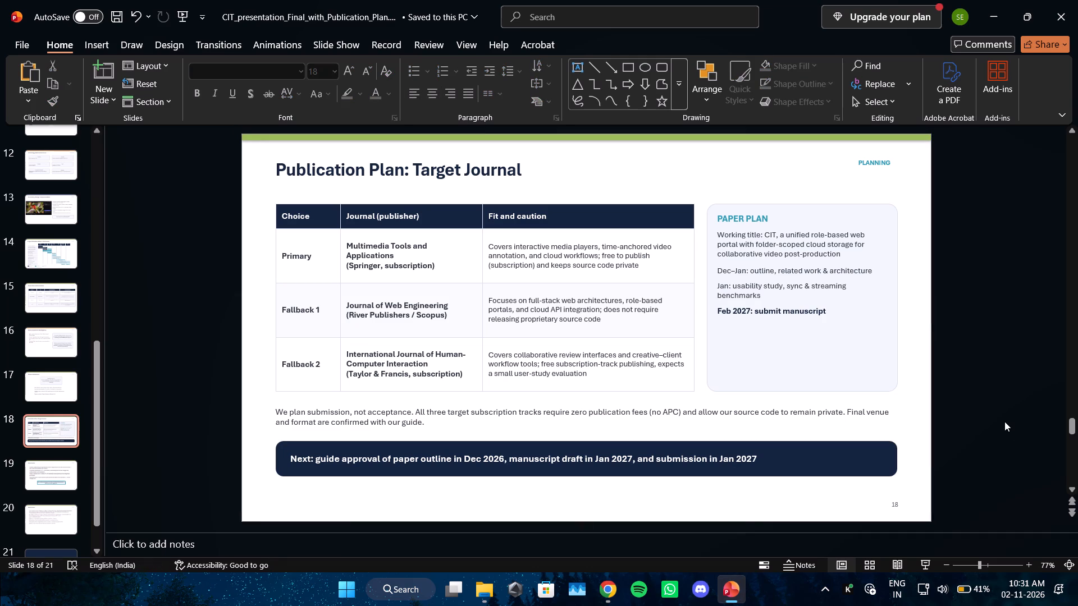
# Review the slides through to the end of the deck and back to Problem Statement & Motivation.
pyautogui.press('Down')
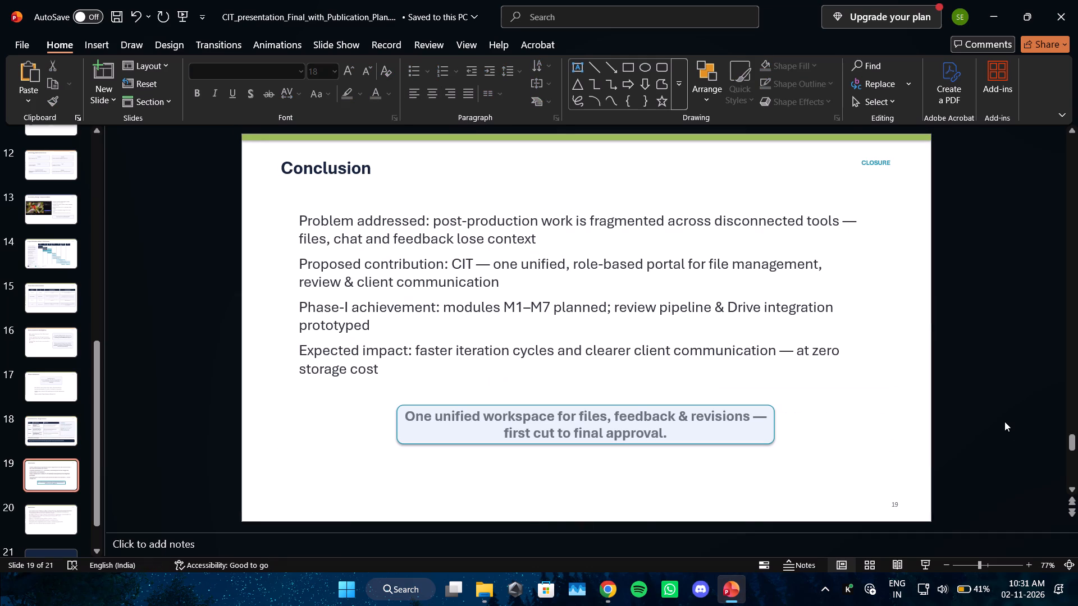
pyautogui.press('Down')
pyautogui.press('Down')
pyautogui.press('Up')
pyautogui.press('Up')
pyautogui.press('Up')
pyautogui.press('Up')
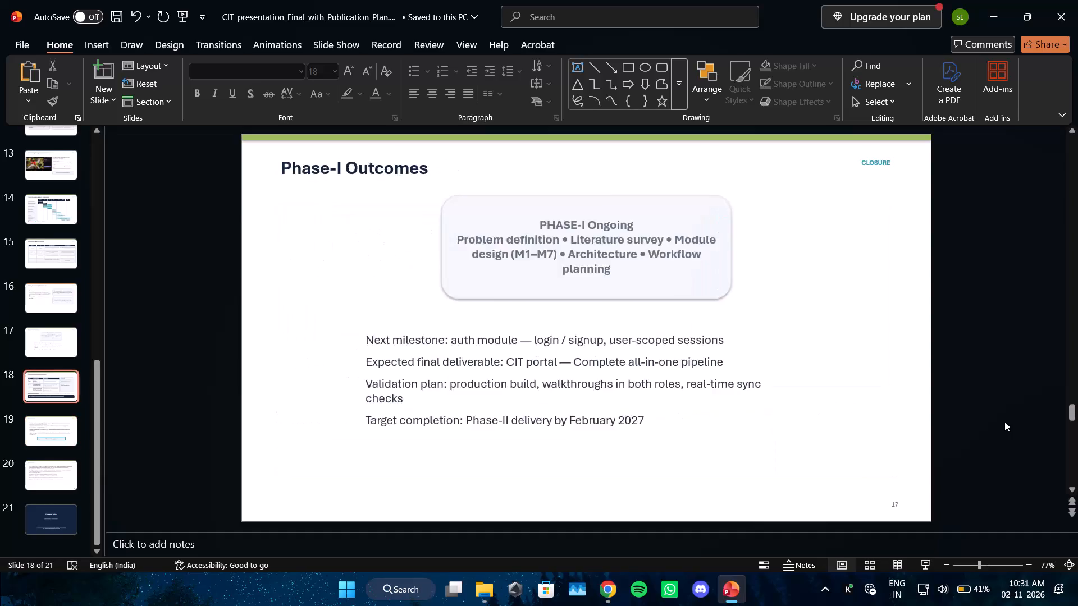
pyautogui.press('Up')
pyautogui.press('Up')
pyautogui.press('Up')
pyautogui.press('Up')
pyautogui.press('Up')
pyautogui.press('Up')
pyautogui.press('Up')
pyautogui.press('Up')
pyautogui.press('Up')
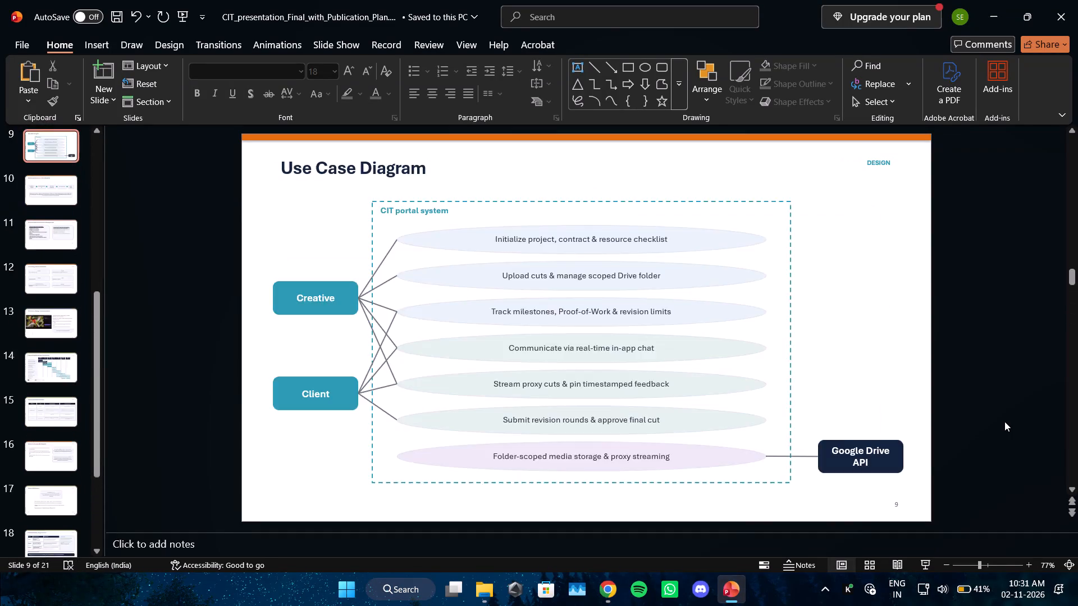
pyautogui.press('Up')
pyautogui.press('Up')
pyautogui.press('Up')
pyautogui.press('Up')
# Save the presentation and open its file management page.
pyautogui.hotkey('ctrl', 's')
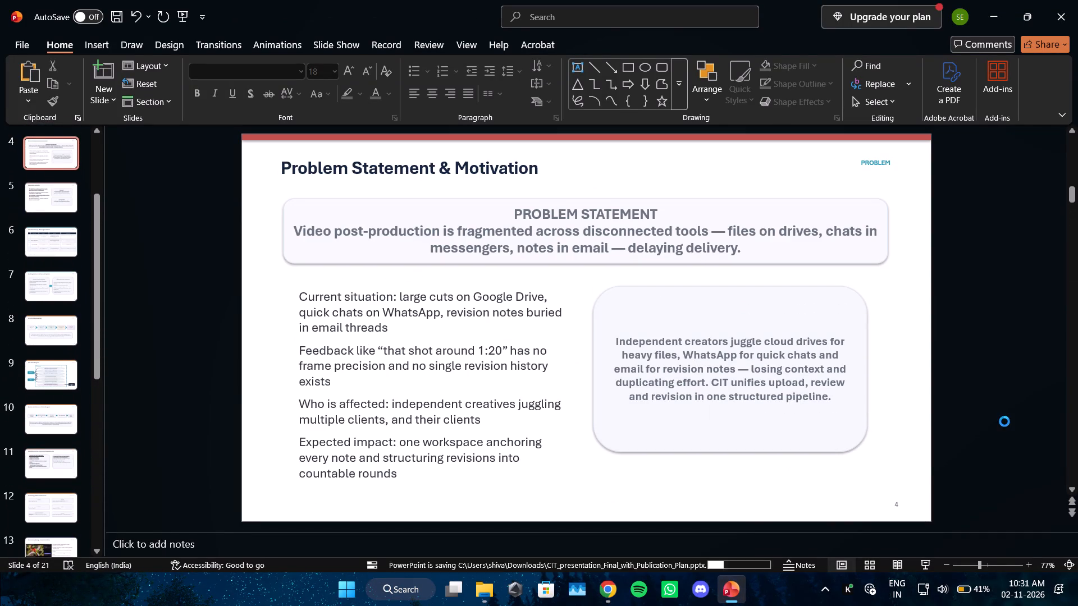
pyautogui.click(36, 48)
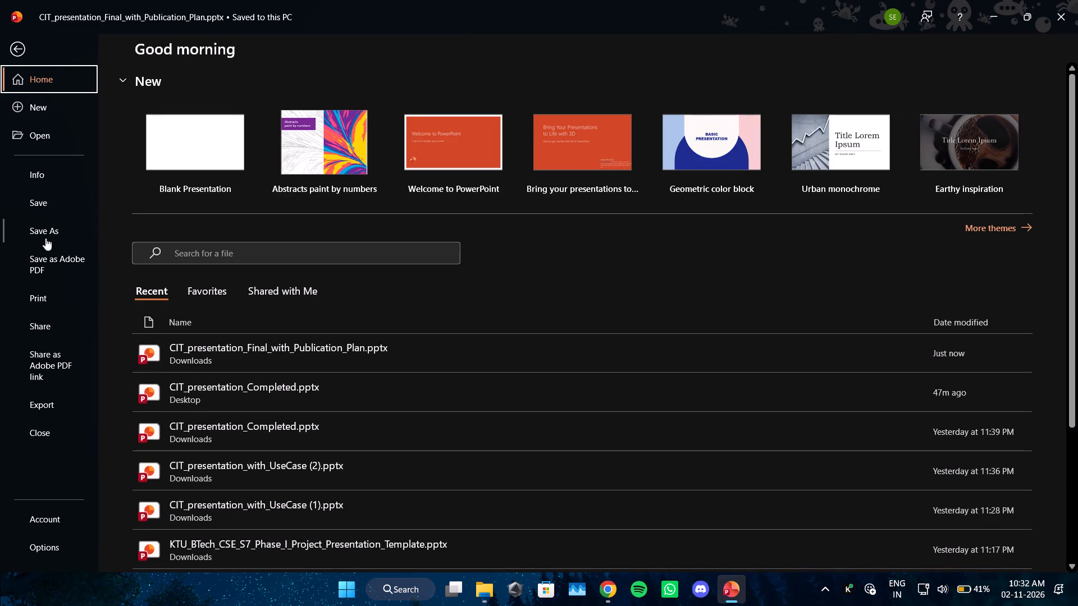
# Create a new folder on the desktop named PHase 1 ppt.
pyautogui.click(427, 274)
pyautogui.rightClick(427, 274)
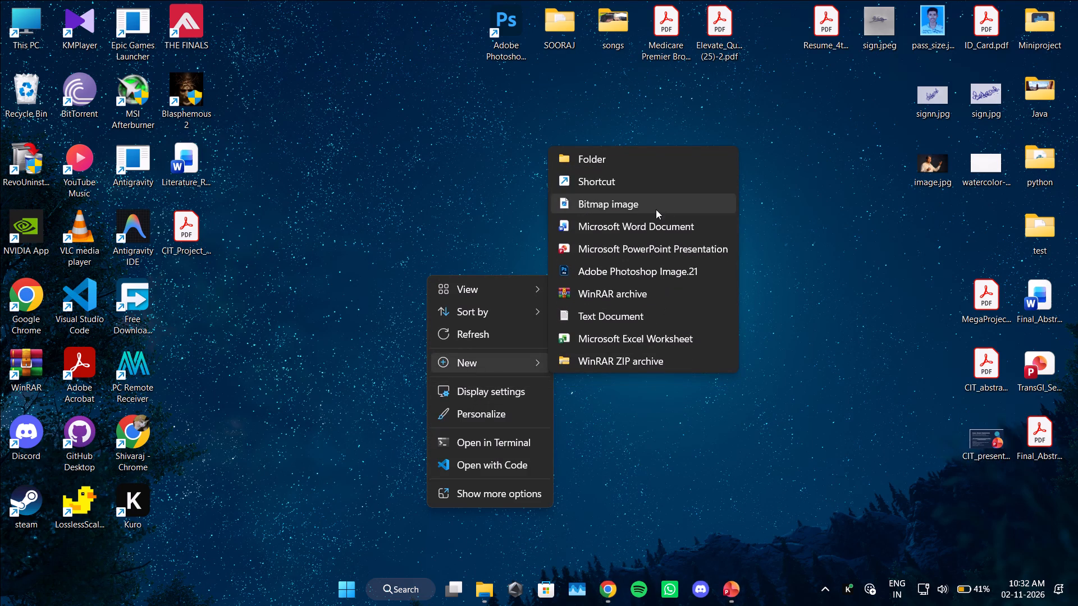
pyautogui.click(655, 159)
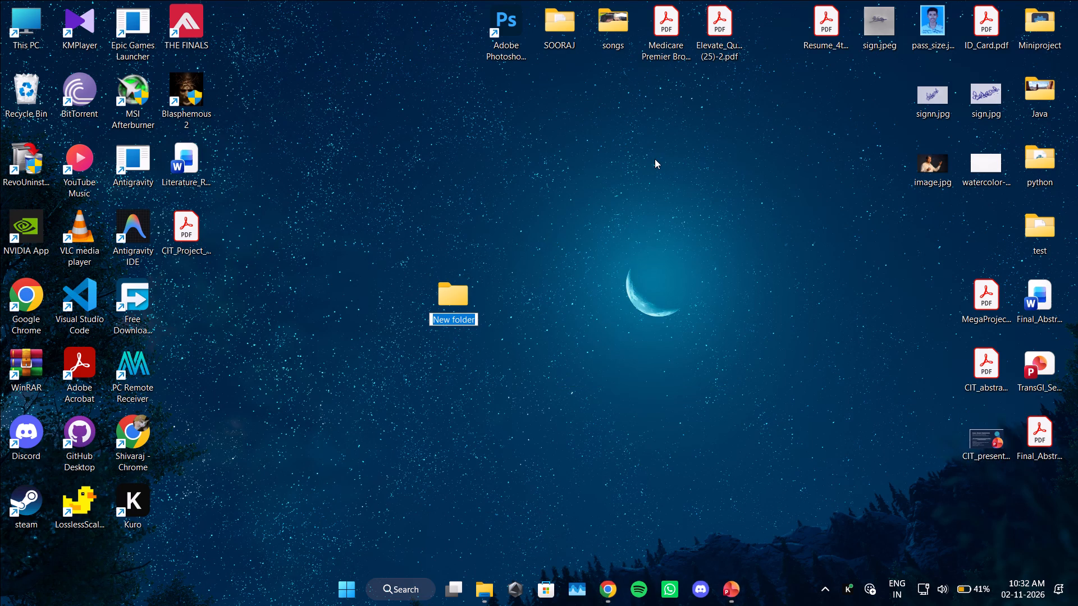
pyautogui.hotkey('shift', 'p')
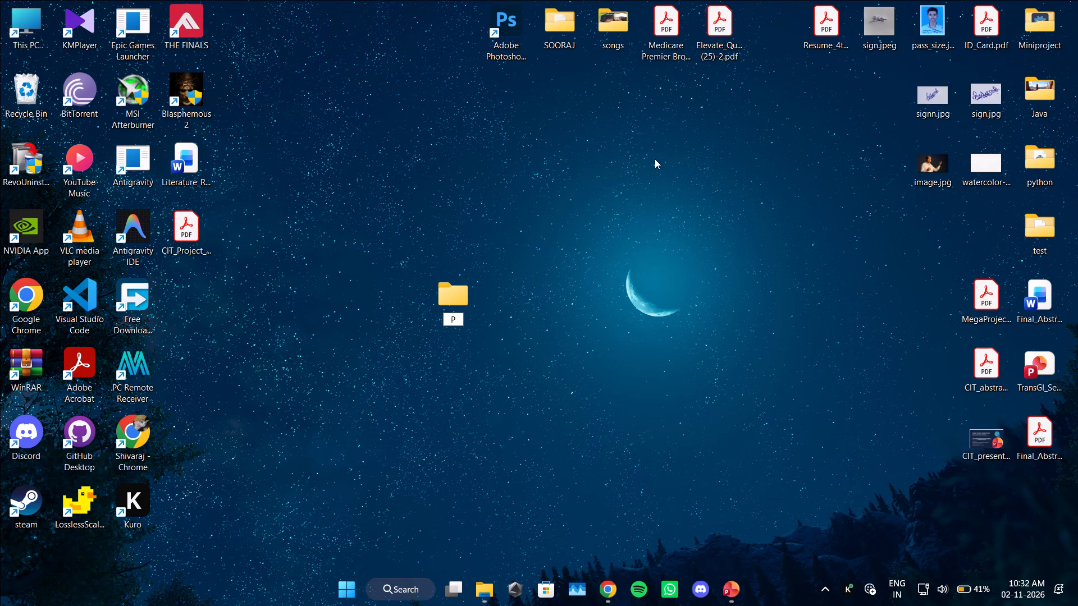
pyautogui.write('Hase 1 ppt')
pyautogui.press('Return')
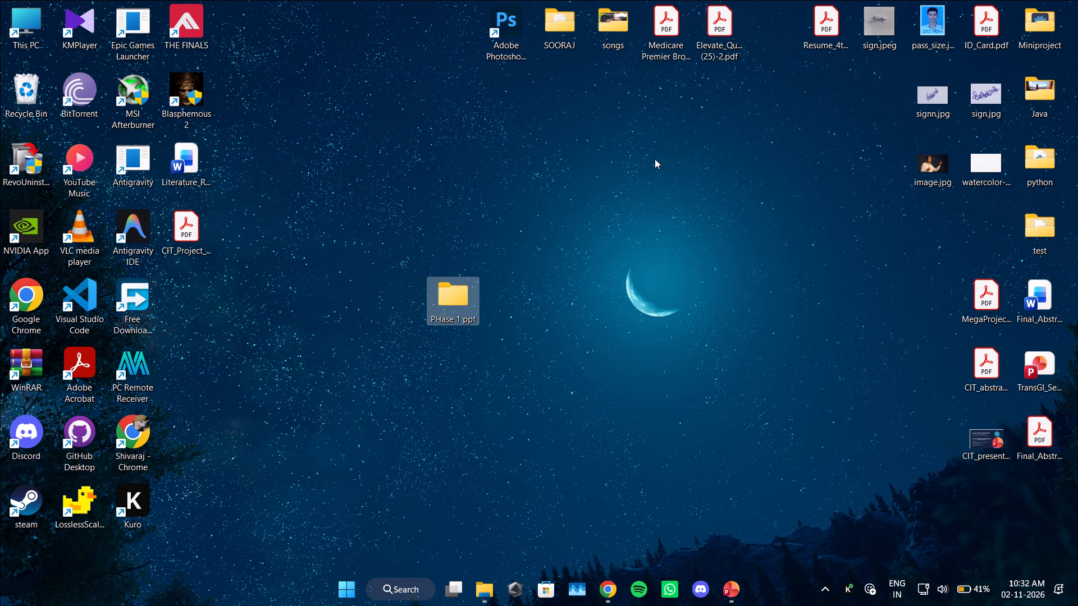
pyautogui.click(570, 384)
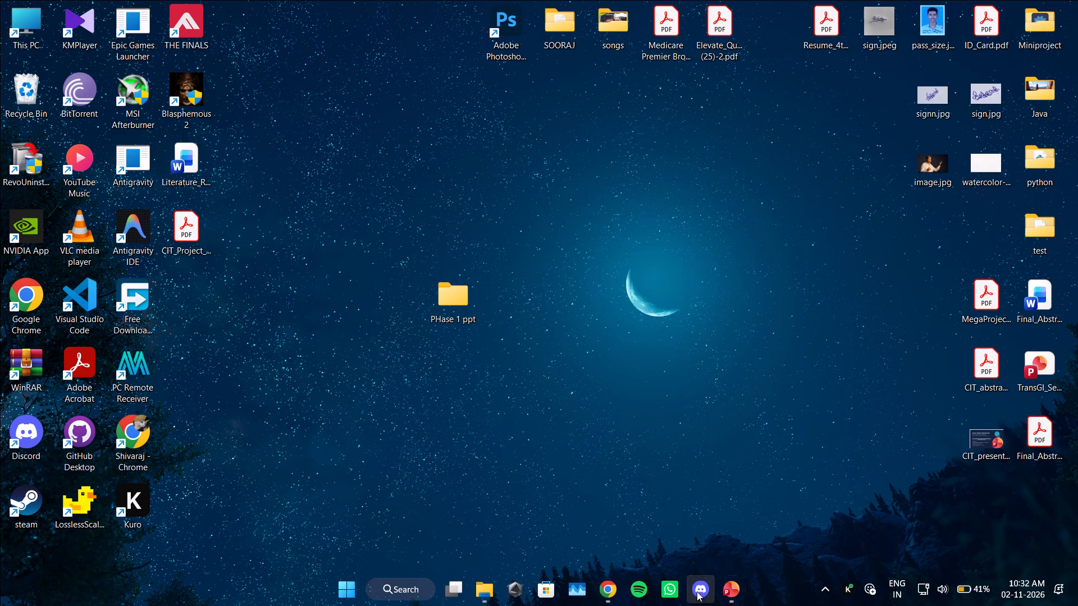
# Switch back to PowerPoint and save a copy of the presentation in the desktop's PHase 1 ppt folder as CIT_presentation_Final_with_Public.pptx.
pyautogui.click(730, 593)
pyautogui.moveTo(730, 593); pyautogui.dragTo(622, 403)
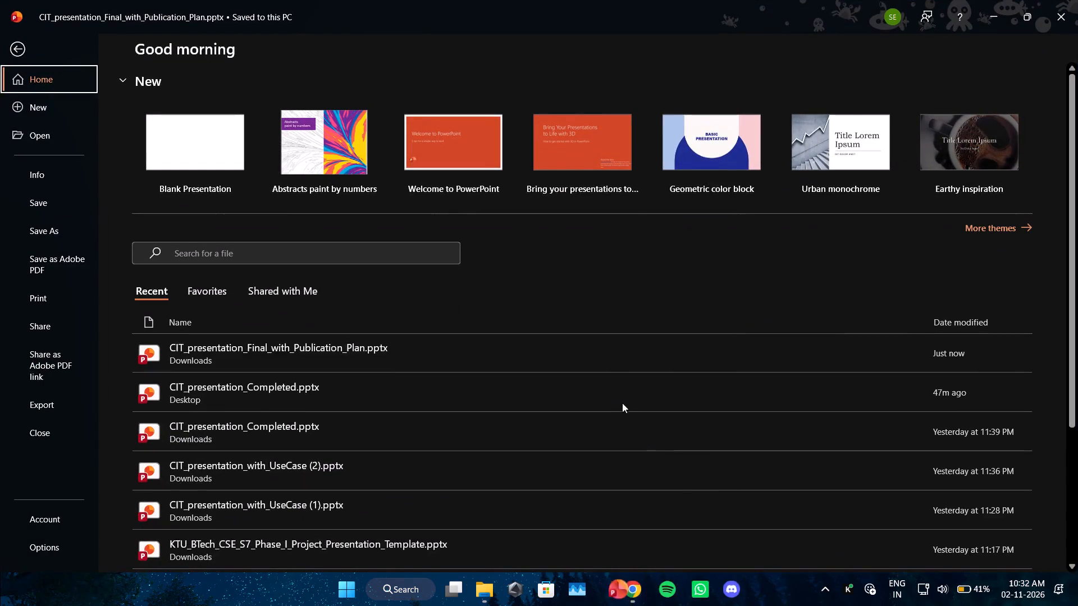
pyautogui.moveTo(622, 403); pyautogui.dragTo(752, 484)
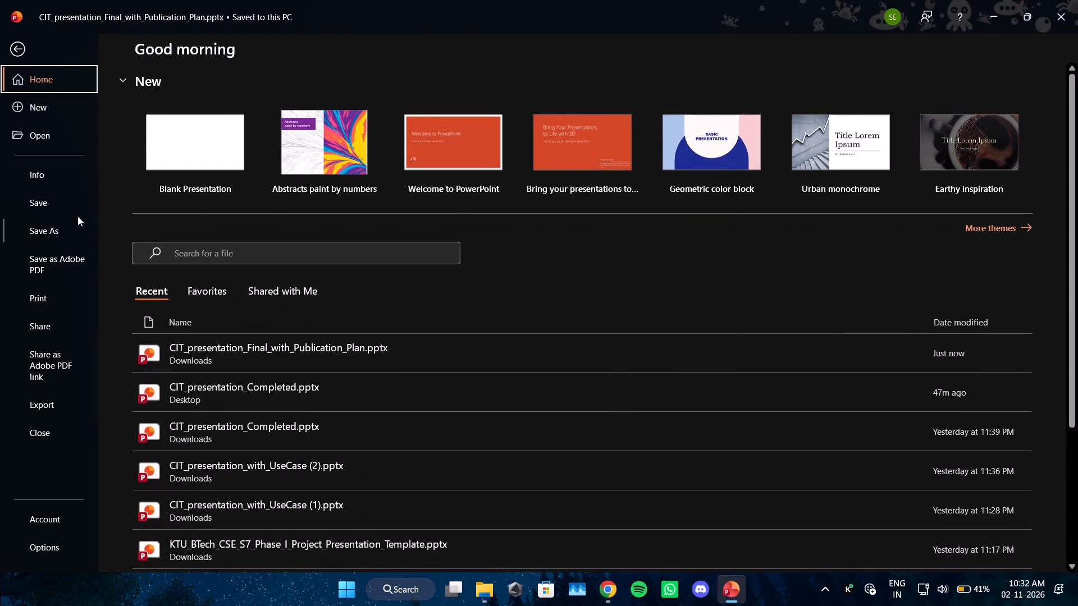
pyautogui.click(75, 222)
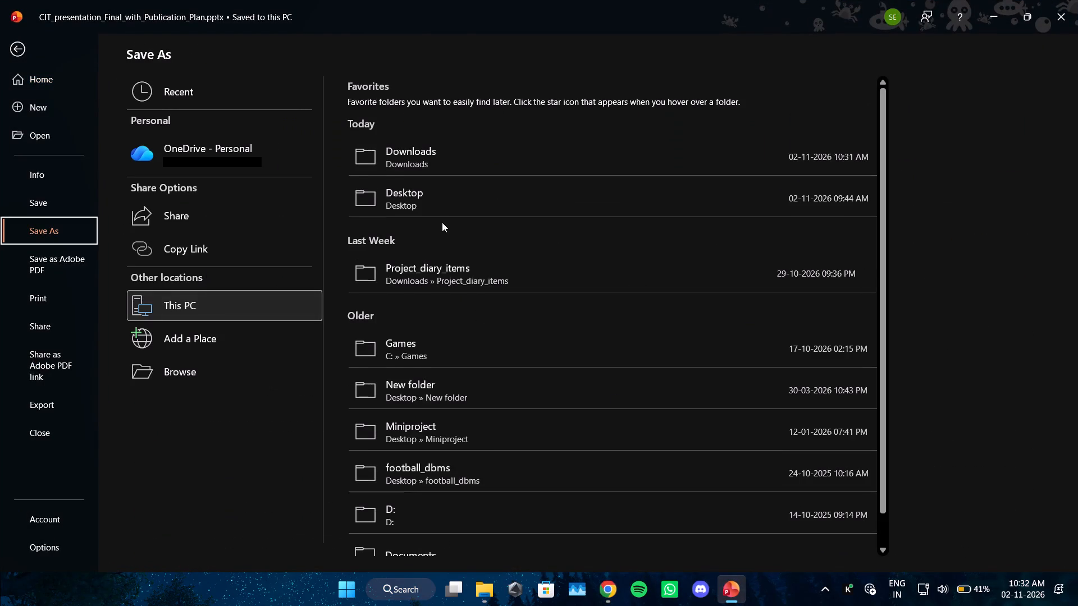
pyautogui.click(456, 209)
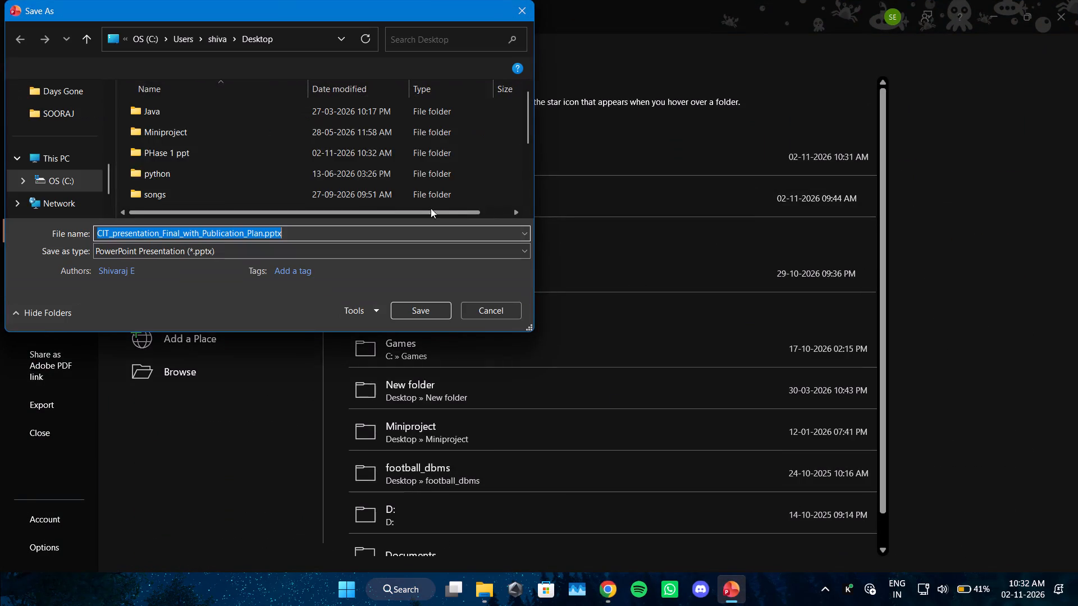
pyautogui.doubleClick(284, 156)
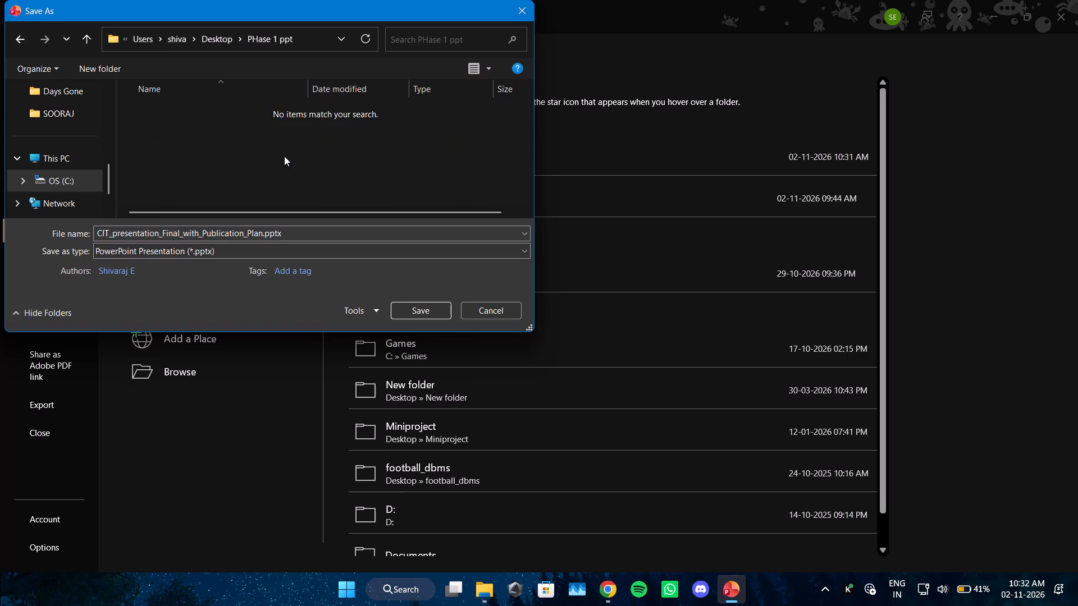
pyautogui.click(261, 234)
pyautogui.press('Right')
pyautogui.press('Left')
pyautogui.press('Left')
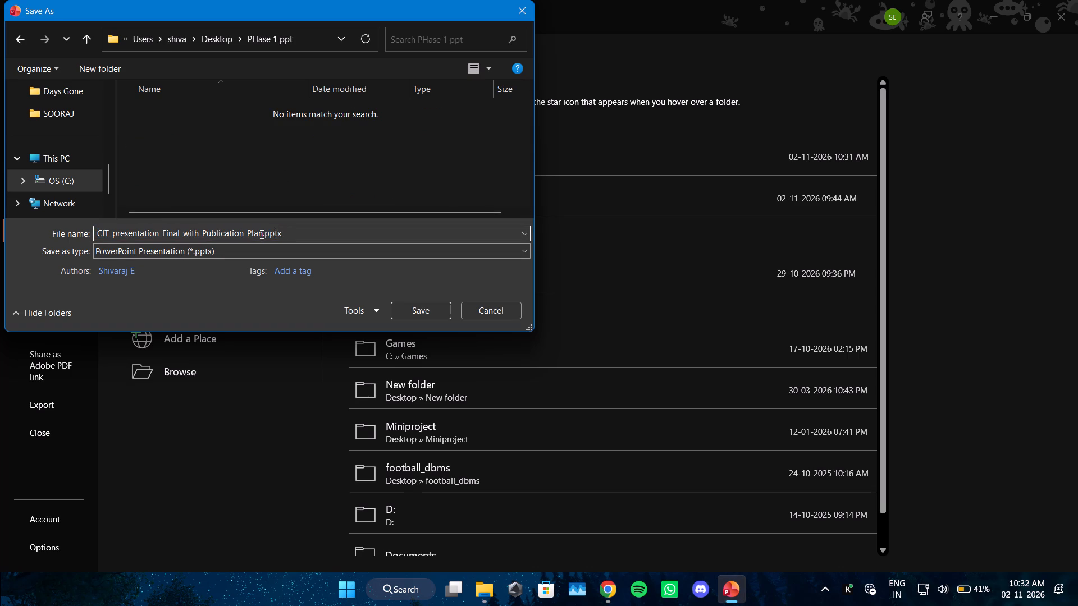
pyautogui.press('Left')
pyautogui.press('Left')
pyautogui.press('Left')
pyautogui.press('Left')
pyautogui.press('Right')
pyautogui.press('BackSpace')
pyautogui.press('BackSpace')
pyautogui.press('BackSpace')
pyautogui.press('BackSpace')
pyautogui.press('BackSpace')
pyautogui.press('BackSpace')
pyautogui.press('BackSpace')
pyautogui.press('BackSpace')
pyautogui.press('BackSpace')
pyautogui.press('BackSpace')
pyautogui.press('BackSpace')
pyautogui.press('BackSpace')
pyautogui.press('BackSpace')
pyautogui.press('BackSpace')
pyautogui.press('BackSpace')
pyautogui.write('ublic')
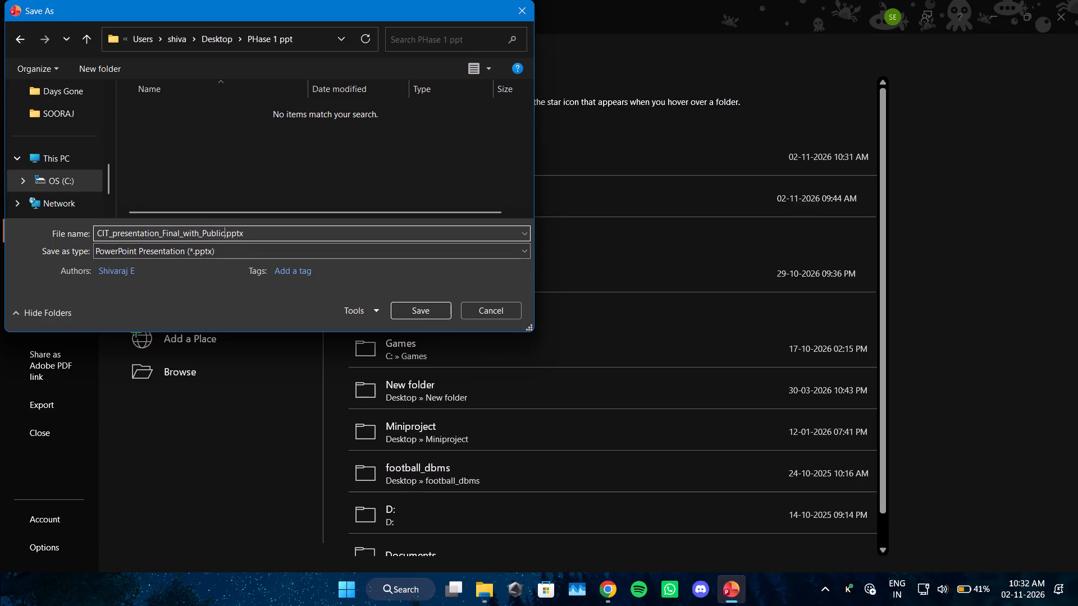
pyautogui.press('Return')
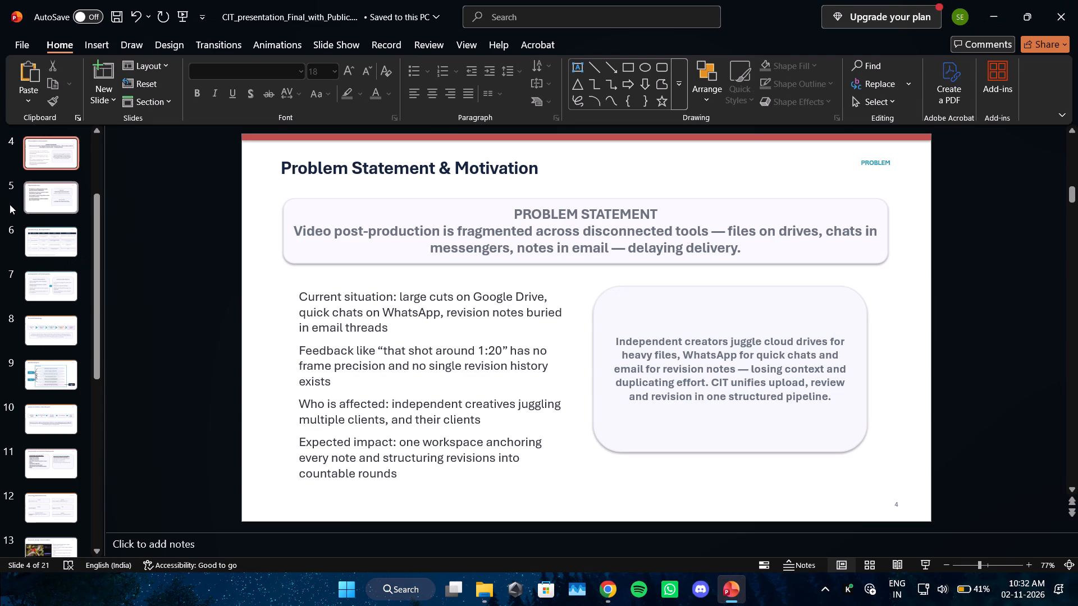
# Delete the Publication Plan: Target Journal slide from this copy of the presentation.
pyautogui.scroll(-1, 30, 534)
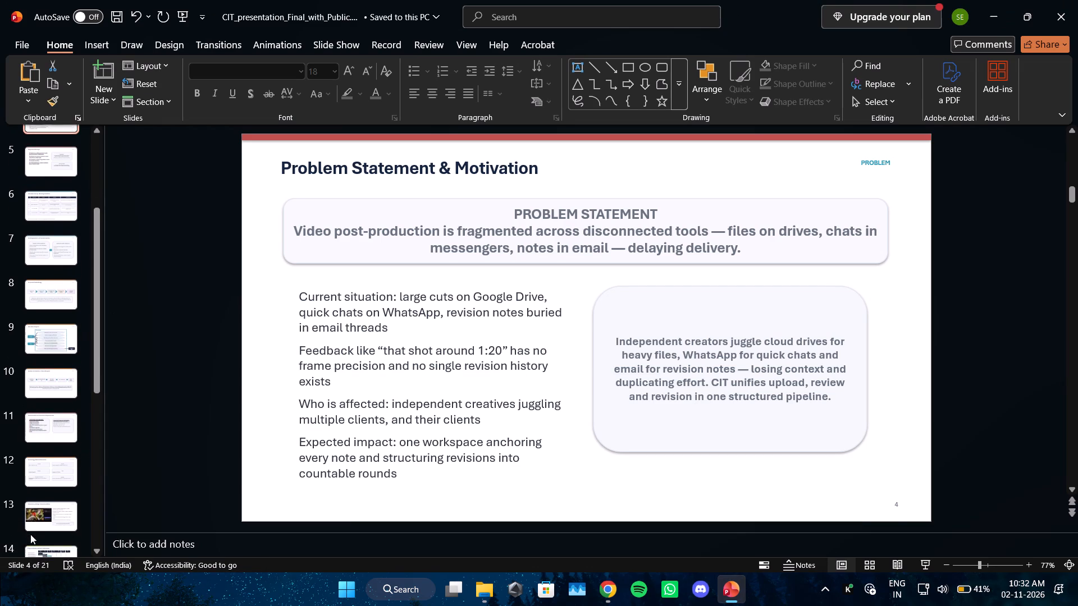
pyautogui.scroll(-1, 30, 534)
pyautogui.click(49, 421)
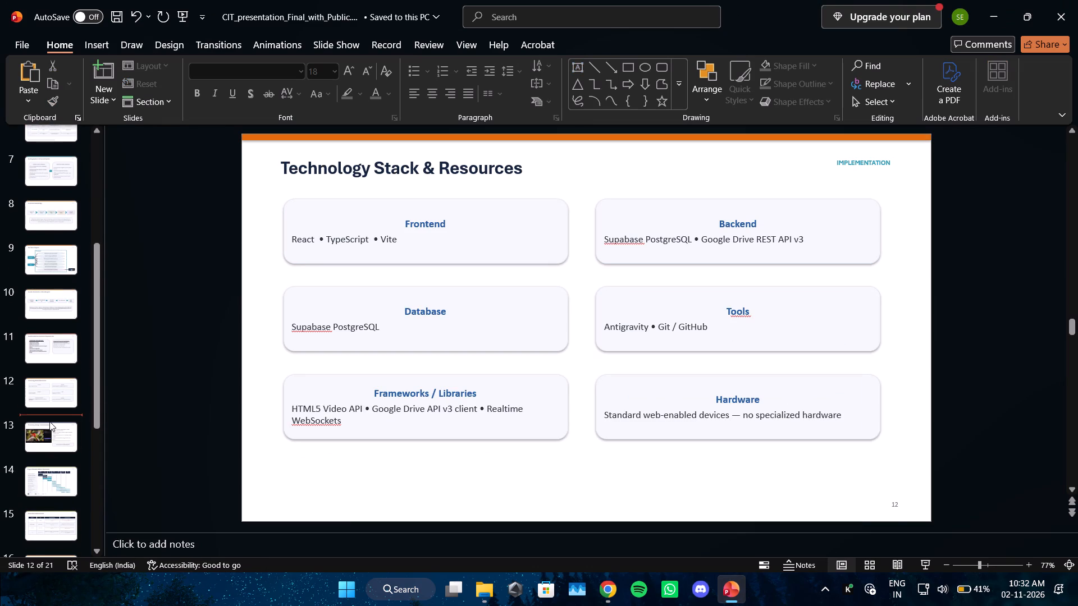
pyautogui.click(50, 515)
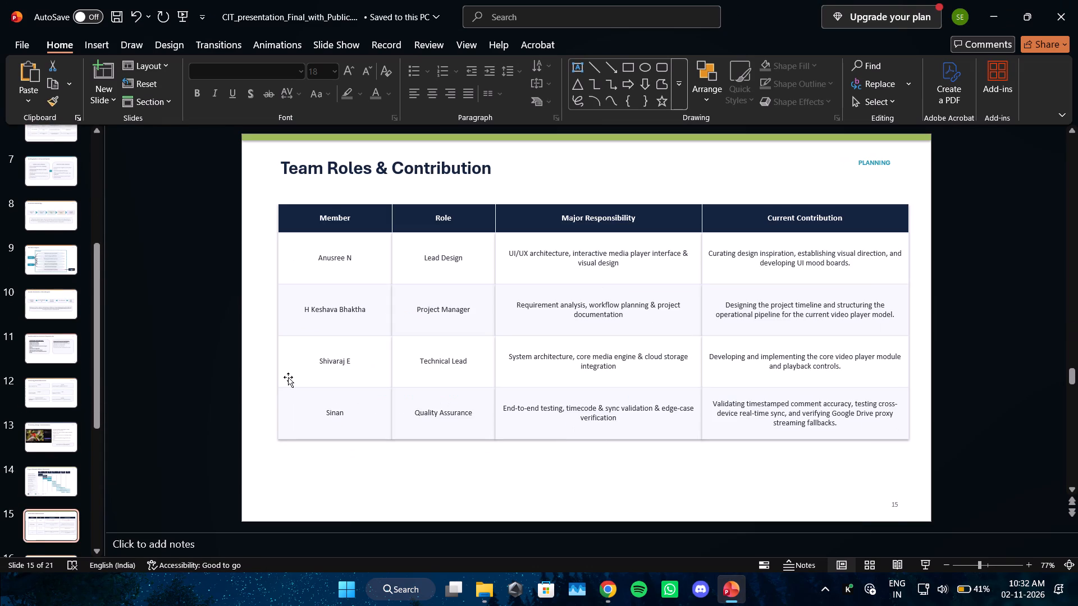
pyautogui.press('Down')
pyautogui.press('Down')
pyautogui.press('Down')
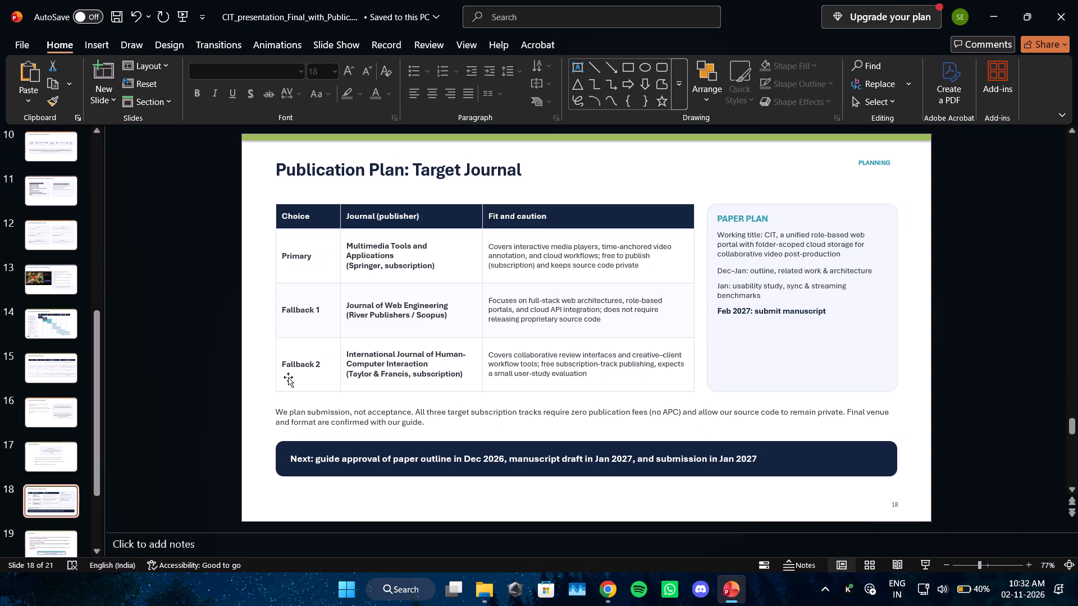
pyautogui.rightClick(35, 491)
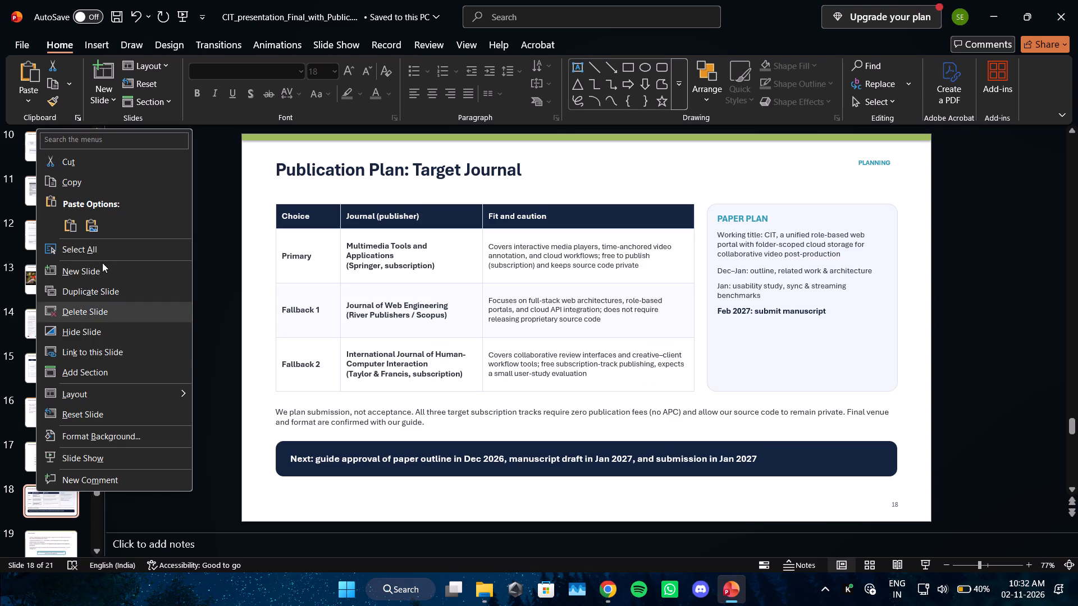
pyautogui.click(94, 314)
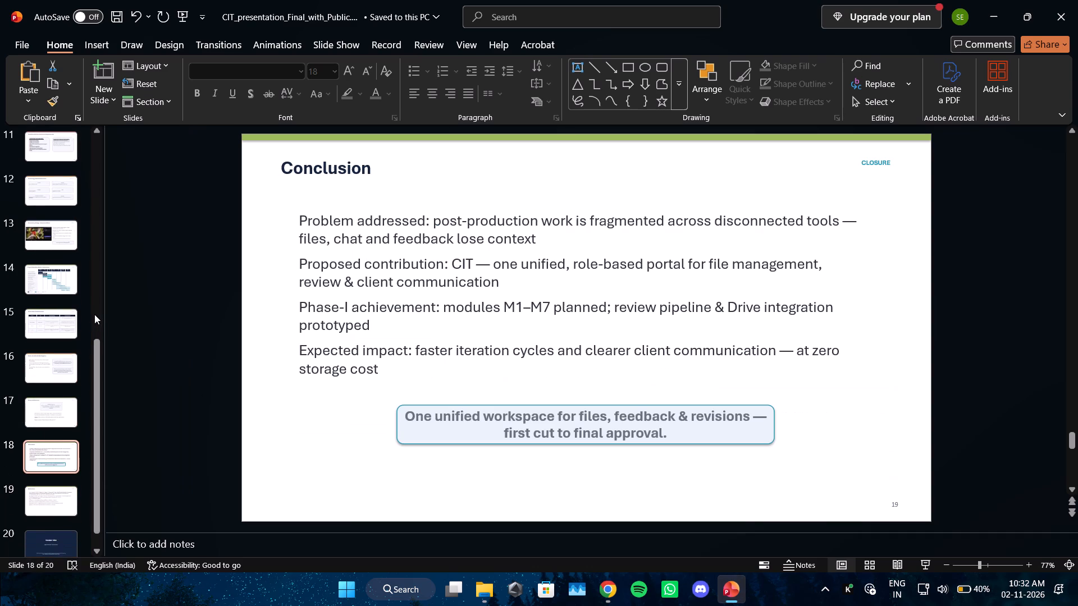
# Set the page number on the Conclusion slide to 18 and deselect it.
pyautogui.press('Up')
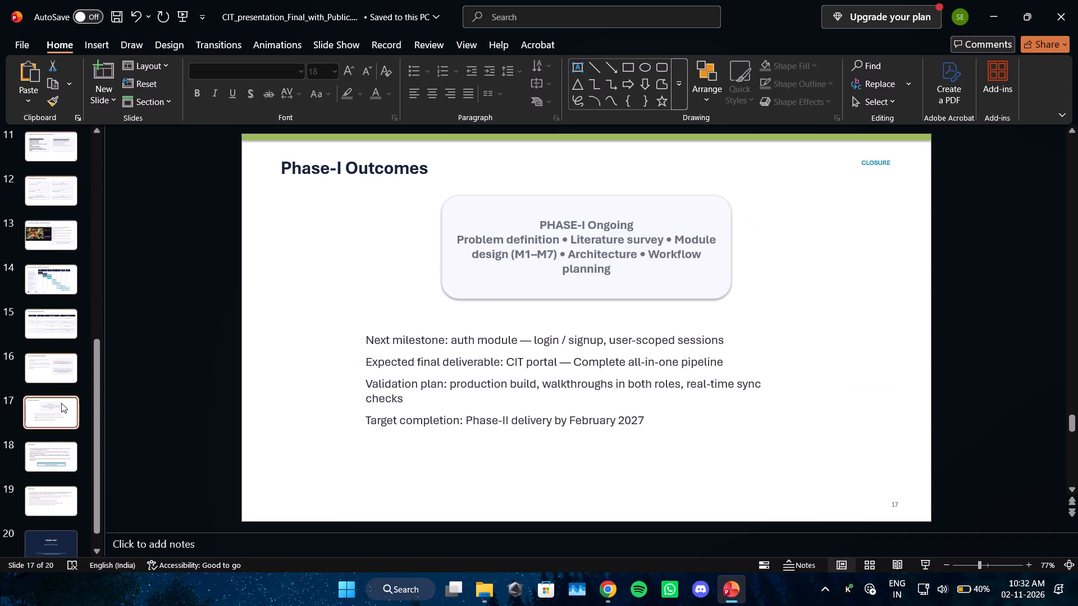
pyautogui.press('Down')
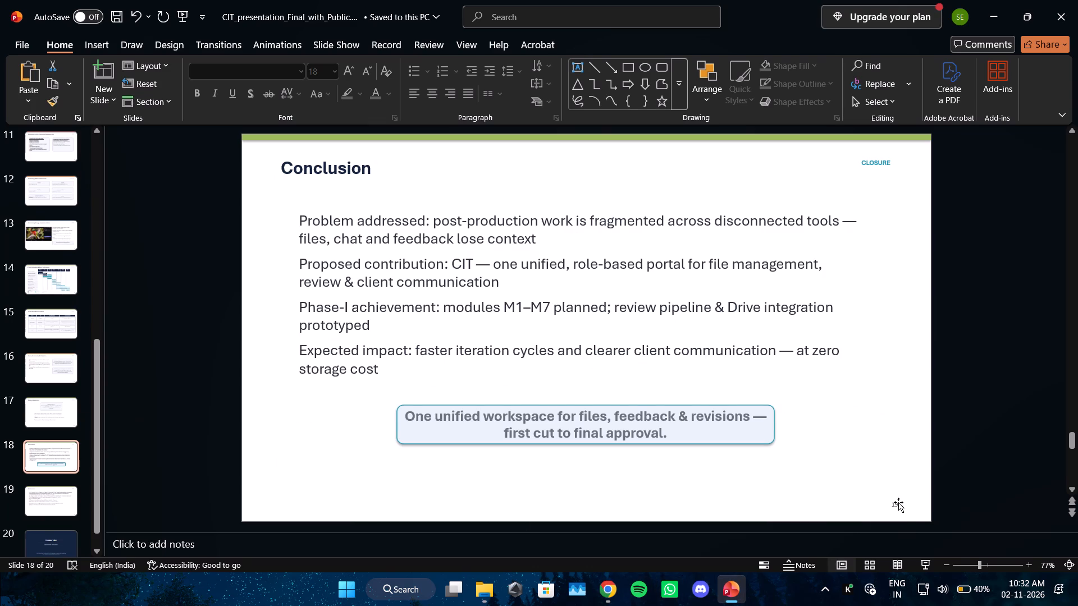
pyautogui.doubleClick(893, 504)
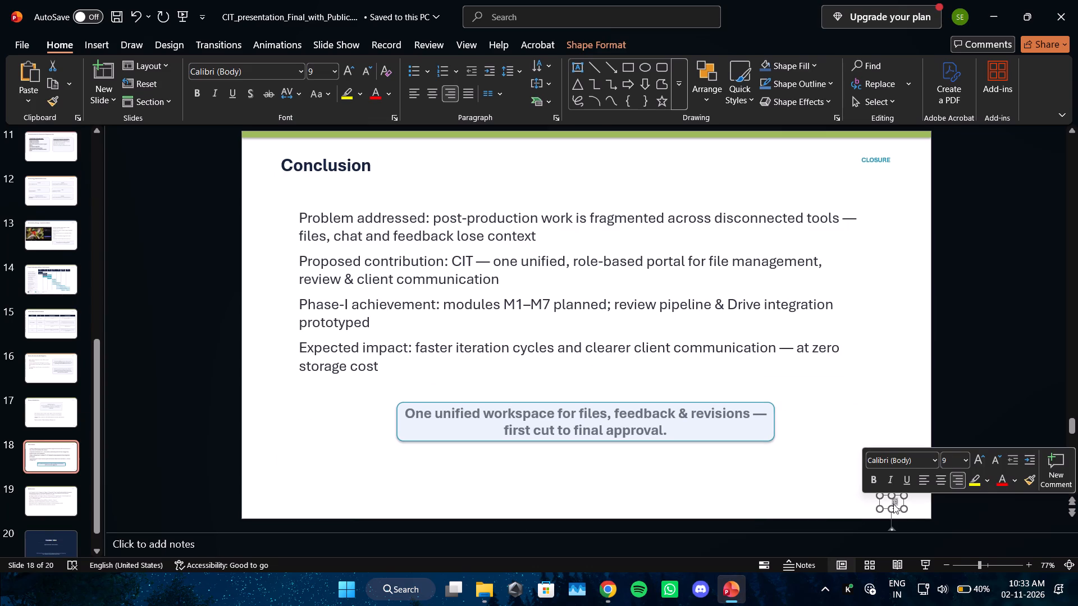
pyautogui.write('18')
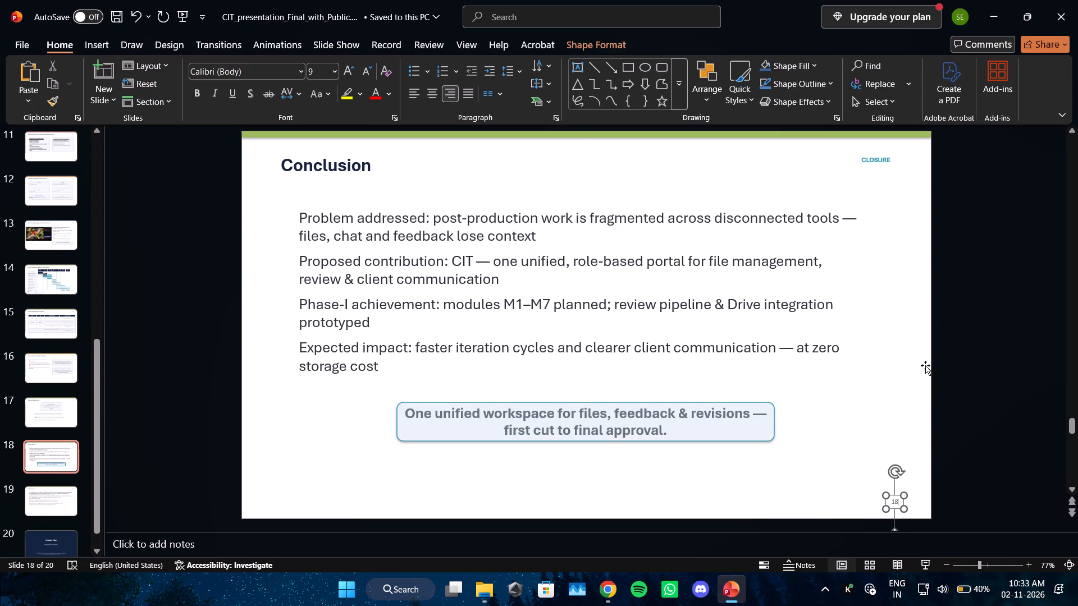
pyautogui.click(925, 368)
pyautogui.click(974, 366)
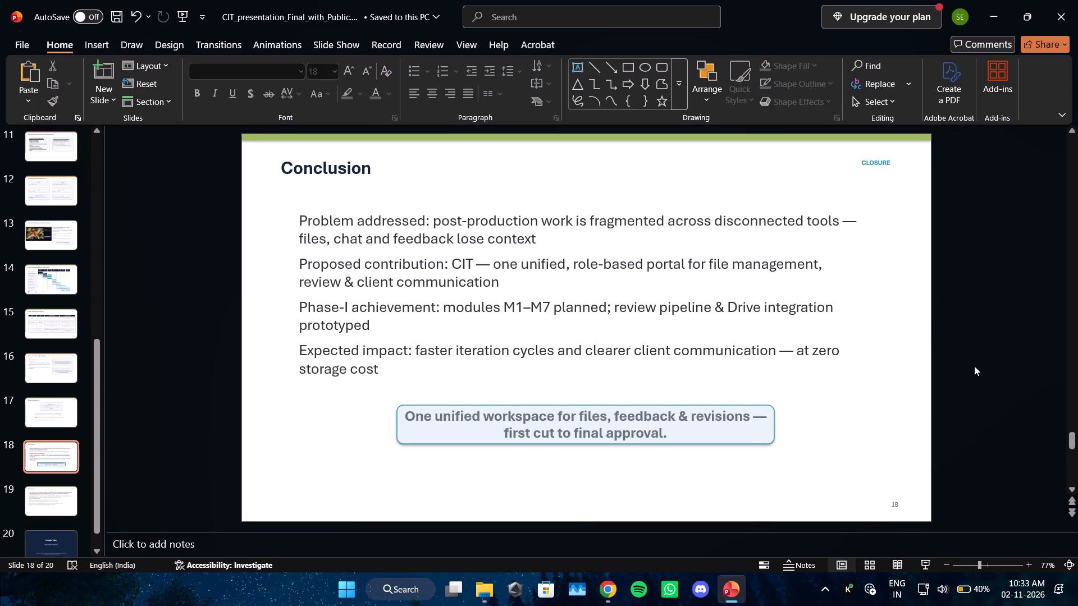
# Set the page number on the References slide to 19 and deselect it.
pyautogui.press('Down')
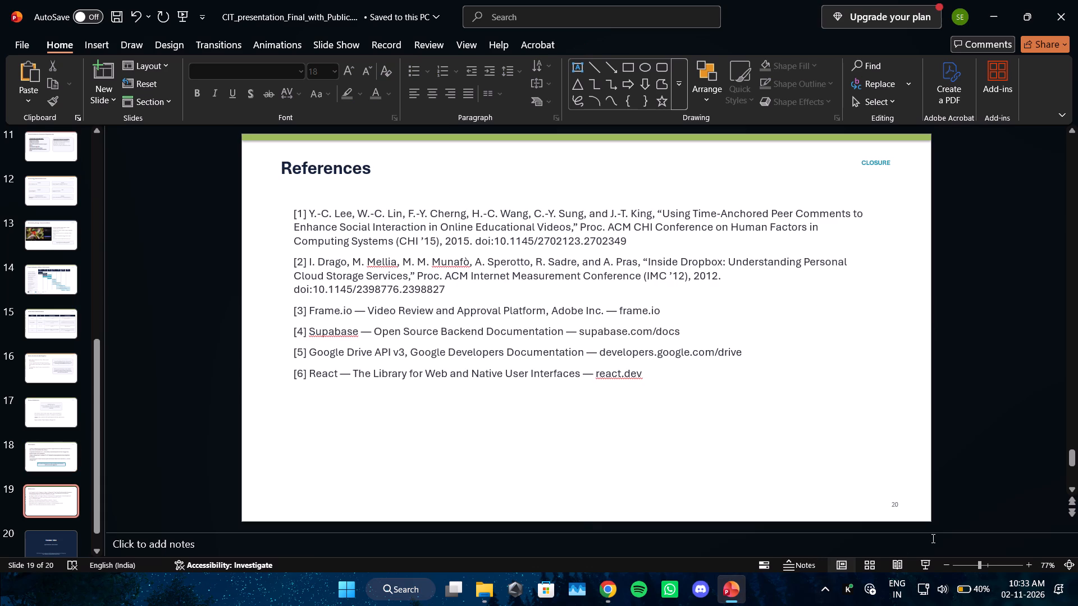
pyautogui.doubleClick(894, 505)
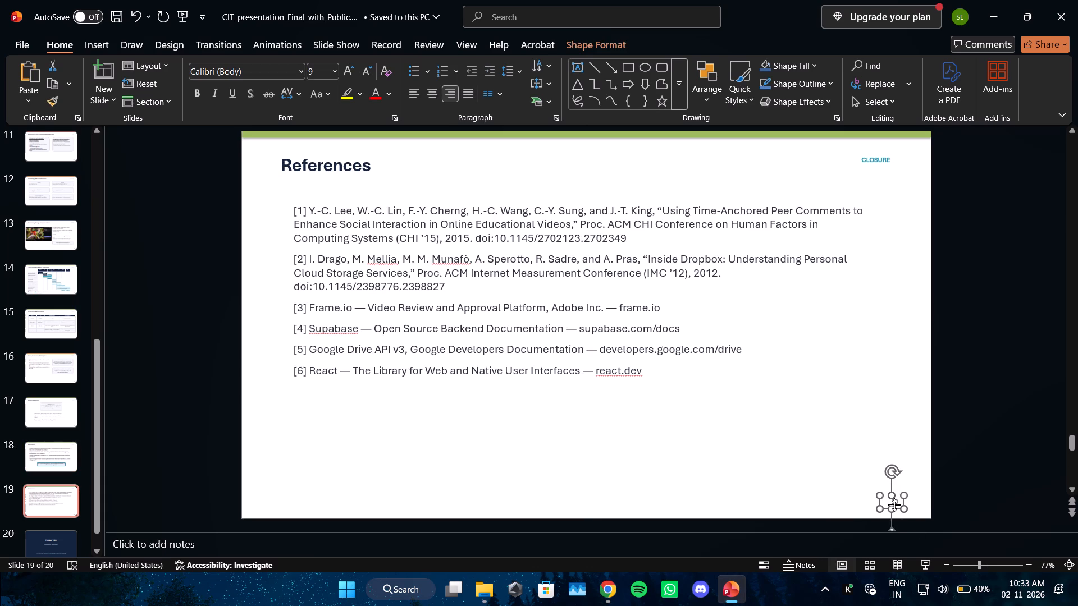
pyautogui.write('19')
pyautogui.press('BackSpace')
pyautogui.press('BackSpace')
pyautogui.press('BackSpace')
pyautogui.press('BackSpace')
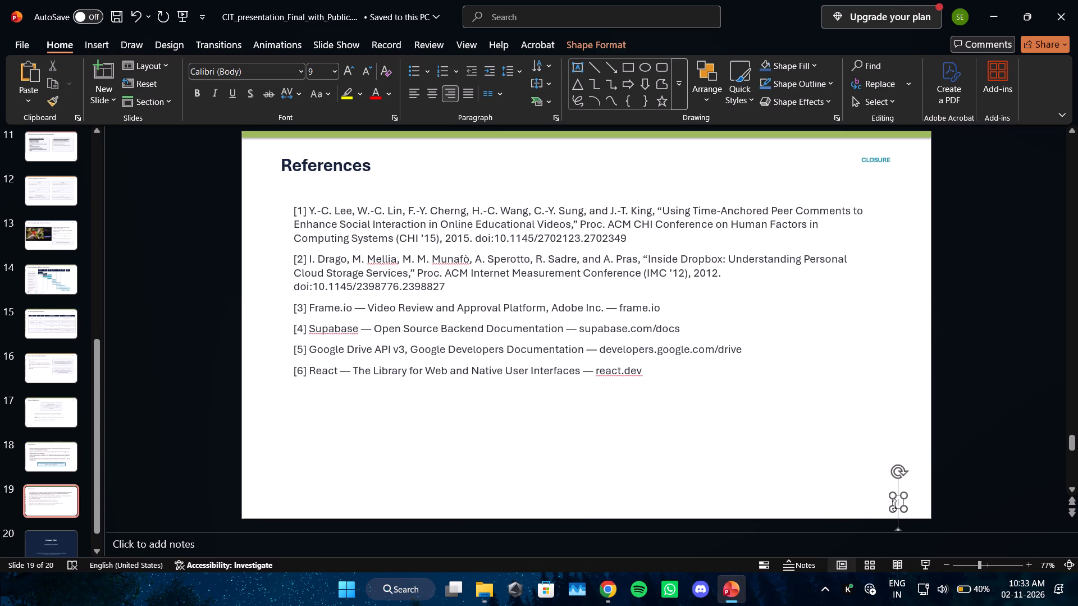
pyautogui.press('BackSpace')
pyautogui.press('BackSpace')
pyautogui.write('19')
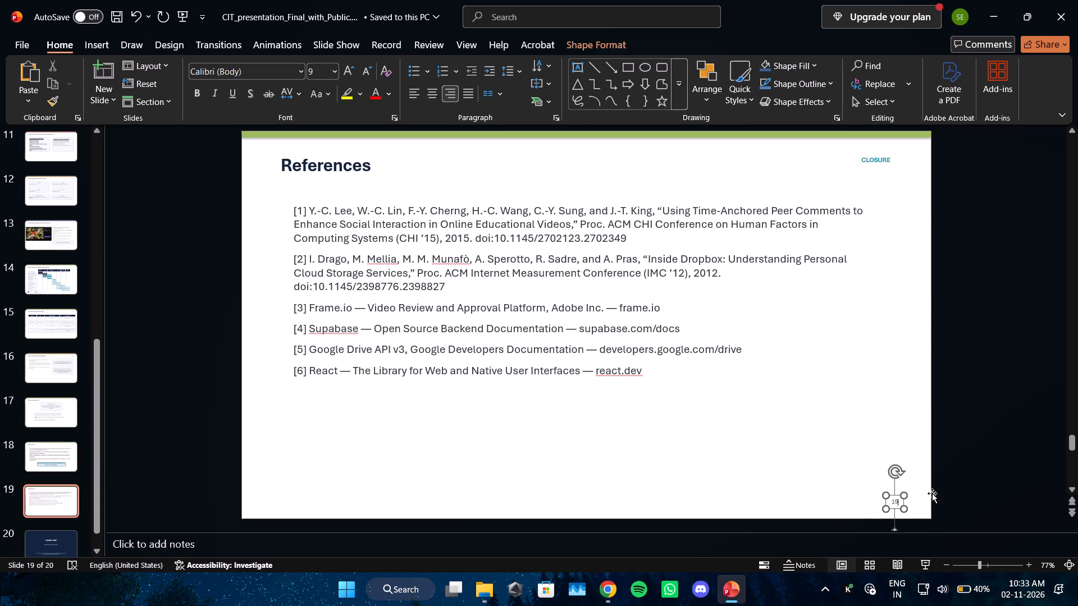
pyautogui.click(933, 492)
pyautogui.click(948, 486)
# Save the version without the publication plan in the desktop's PHase 1 ppt folder as CIT_presentation_Final.pptx.
pyautogui.press('Down')
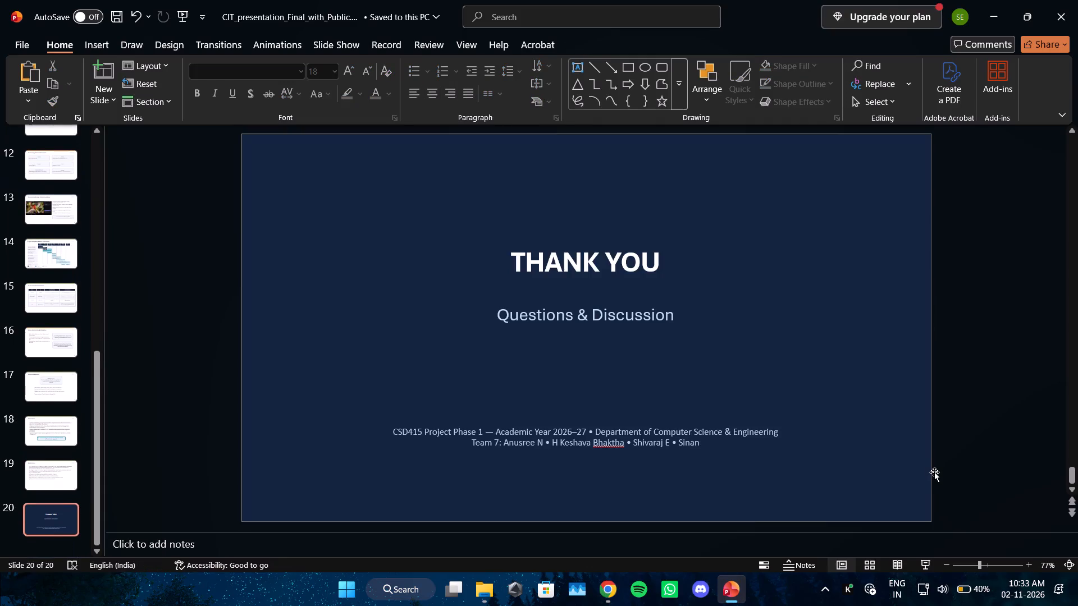
pyautogui.click(25, 48)
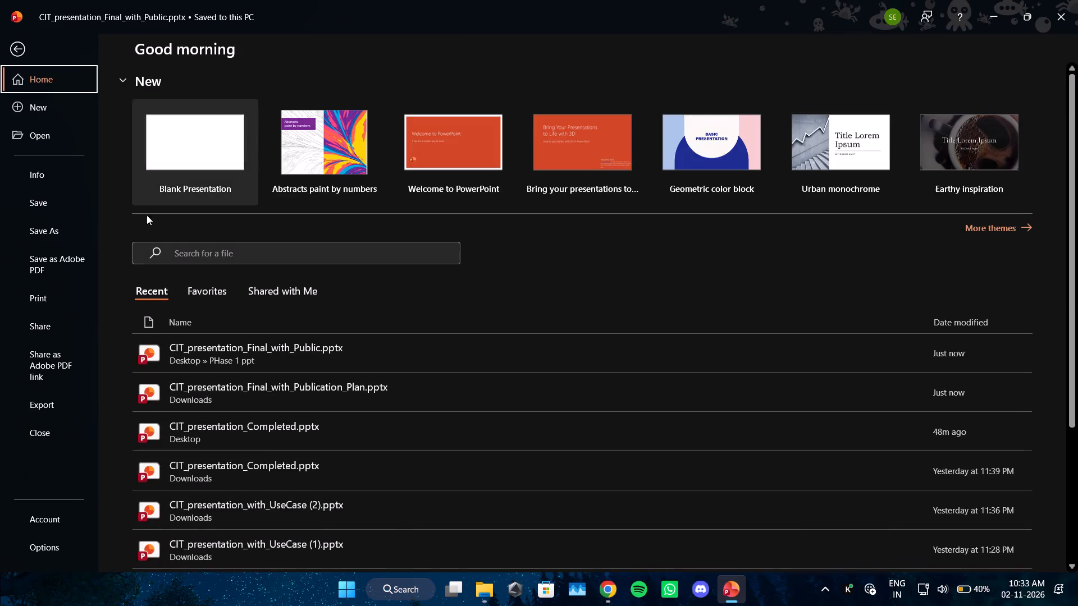
pyautogui.click(52, 223)
pyautogui.click(378, 221)
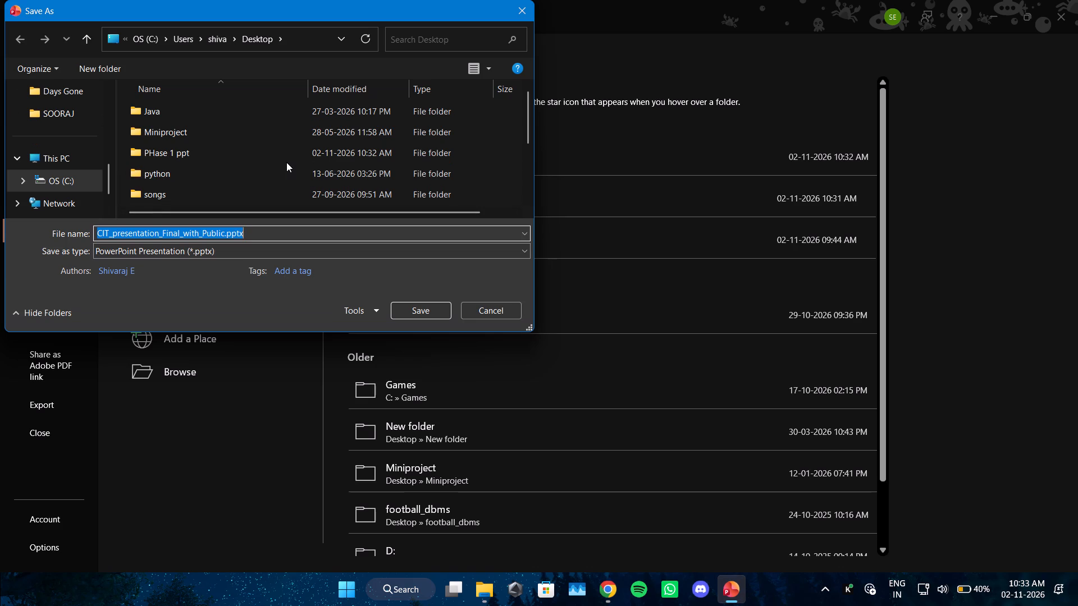
pyautogui.doubleClick(287, 157)
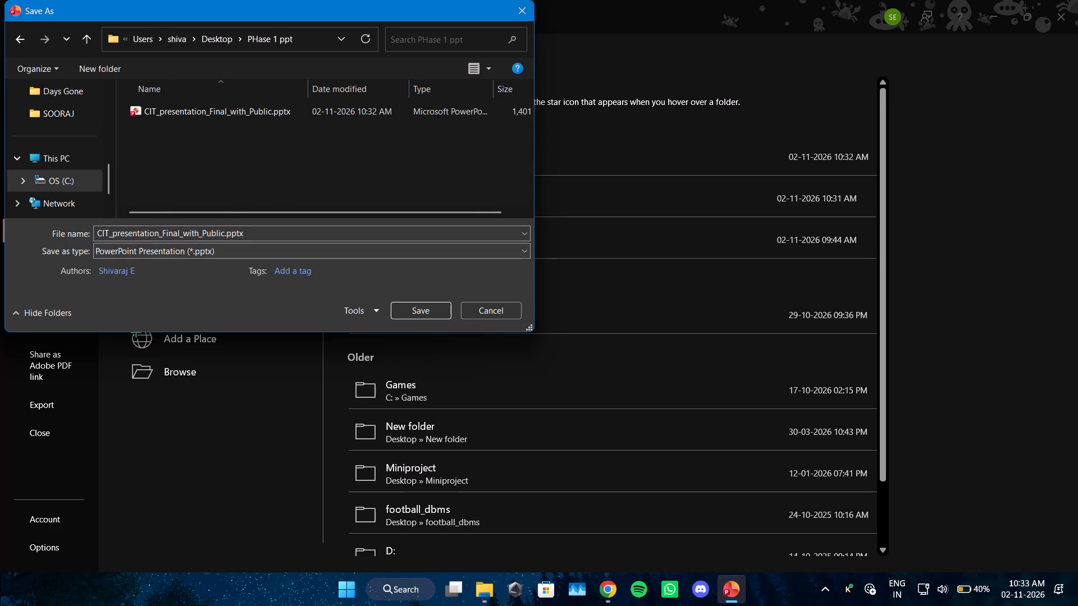
pyautogui.click(221, 236)
pyautogui.click(222, 234)
pyautogui.press('Delete')
pyautogui.press('BackSpace')
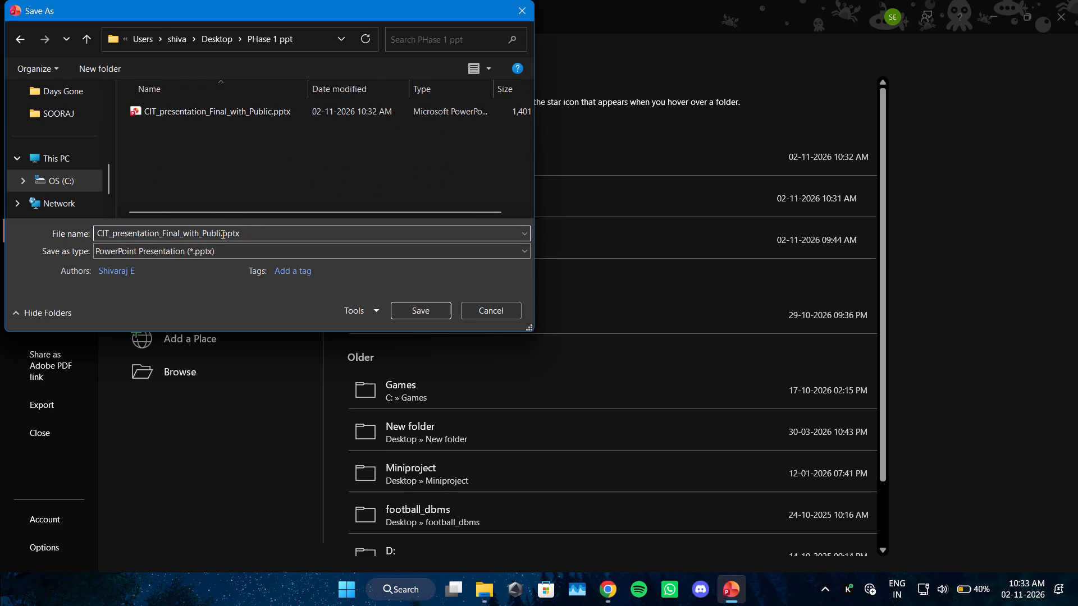
pyautogui.press('BackSpace')
pyautogui.press('BackSpace')
pyautogui.press('BackSpace')
pyautogui.press('BackSpace')
pyautogui.press('BackSpace')
pyautogui.press('BackSpace')
pyautogui.press('BackSpace')
pyautogui.press('BackSpace')
pyautogui.press('BackSpace')
pyautogui.press('BackSpace')
pyautogui.click(397, 305)
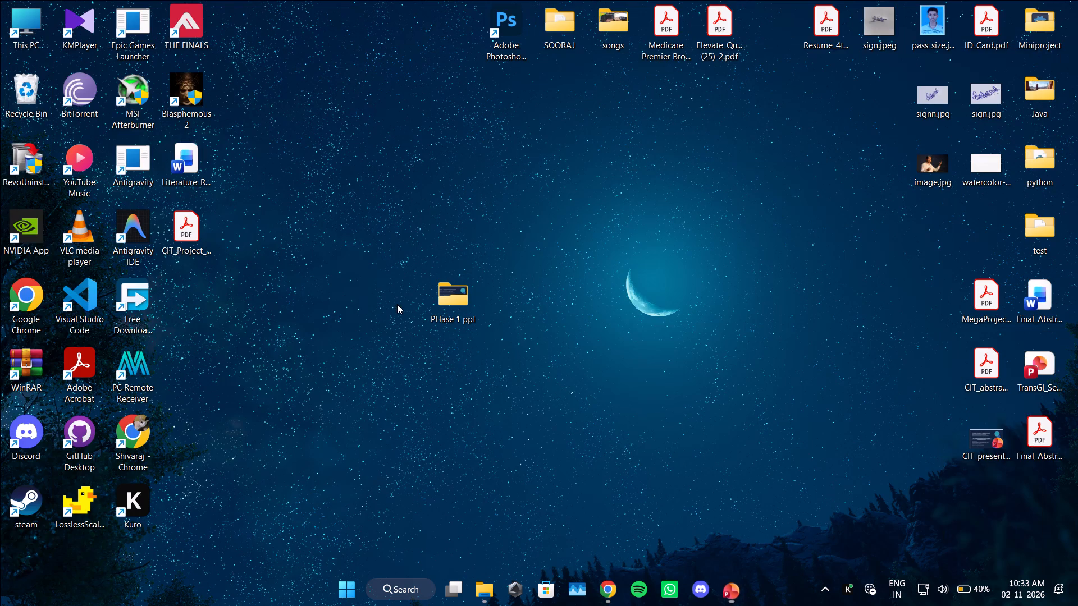
# Launch Antigravity IDE from the desktop.
pyautogui.doubleClick(133, 237)
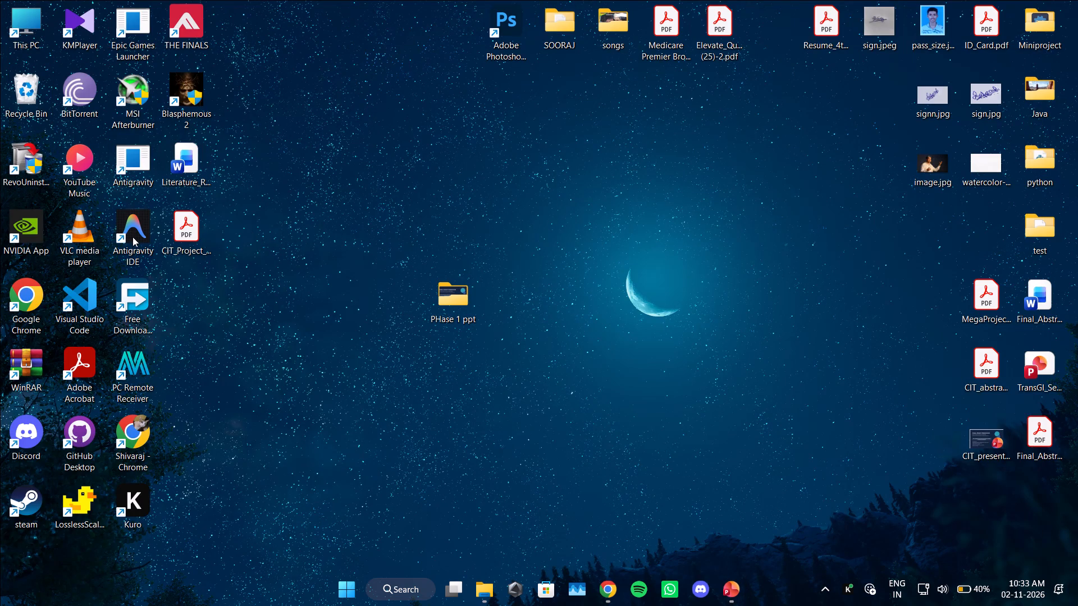